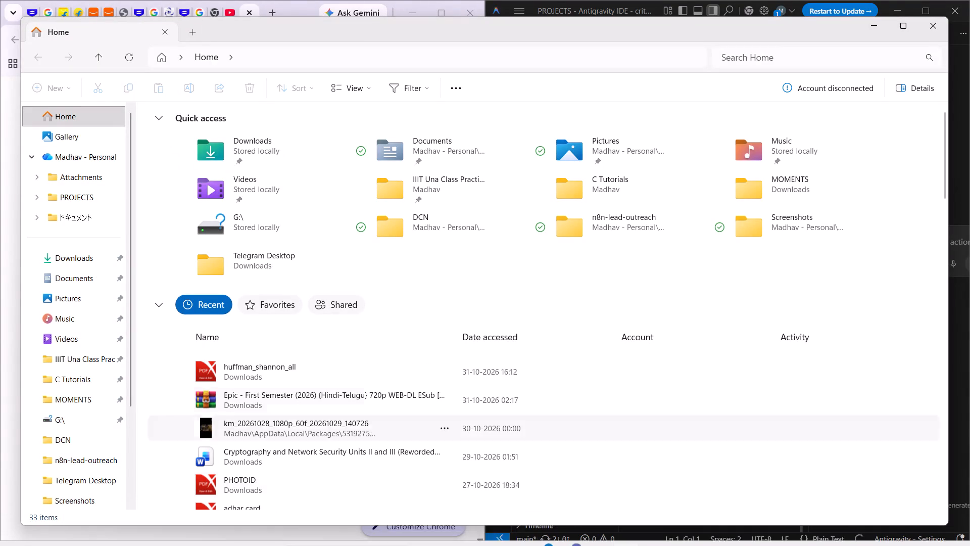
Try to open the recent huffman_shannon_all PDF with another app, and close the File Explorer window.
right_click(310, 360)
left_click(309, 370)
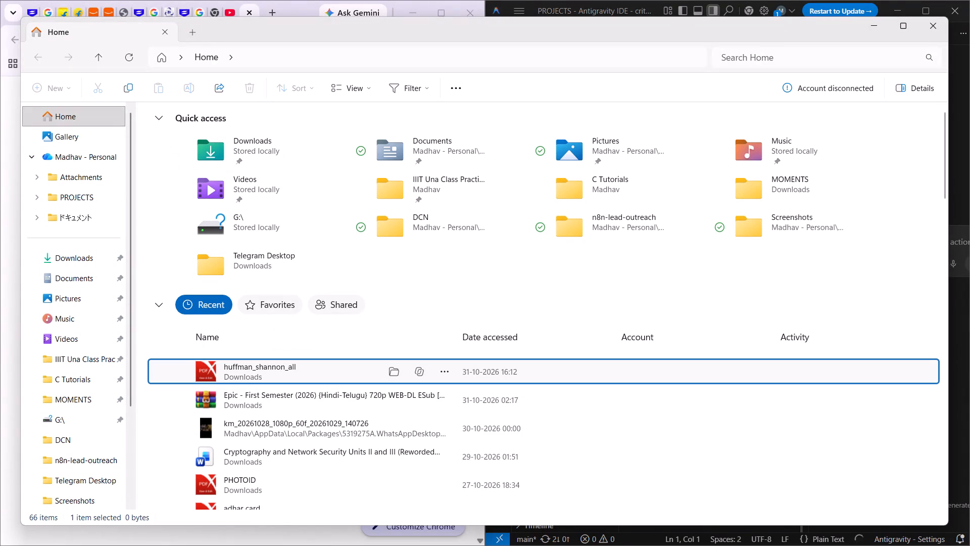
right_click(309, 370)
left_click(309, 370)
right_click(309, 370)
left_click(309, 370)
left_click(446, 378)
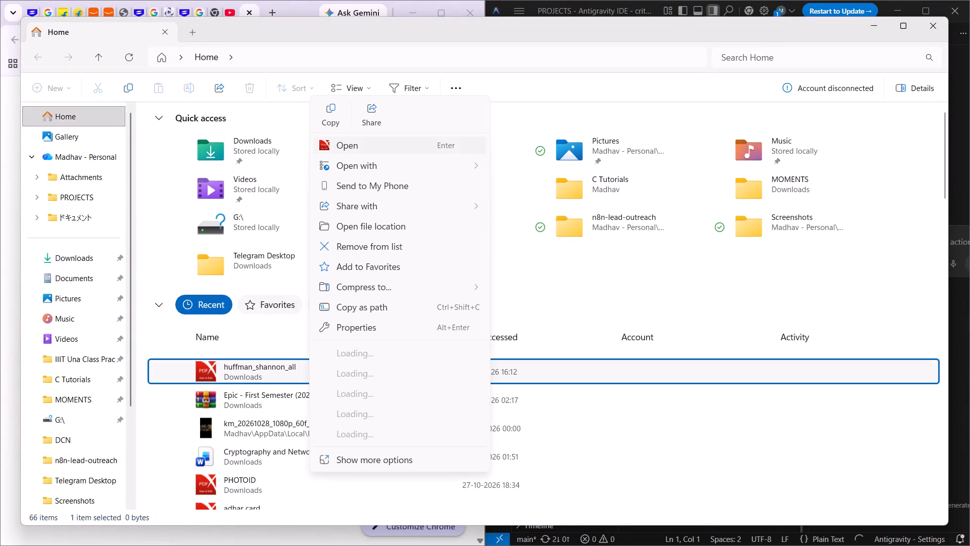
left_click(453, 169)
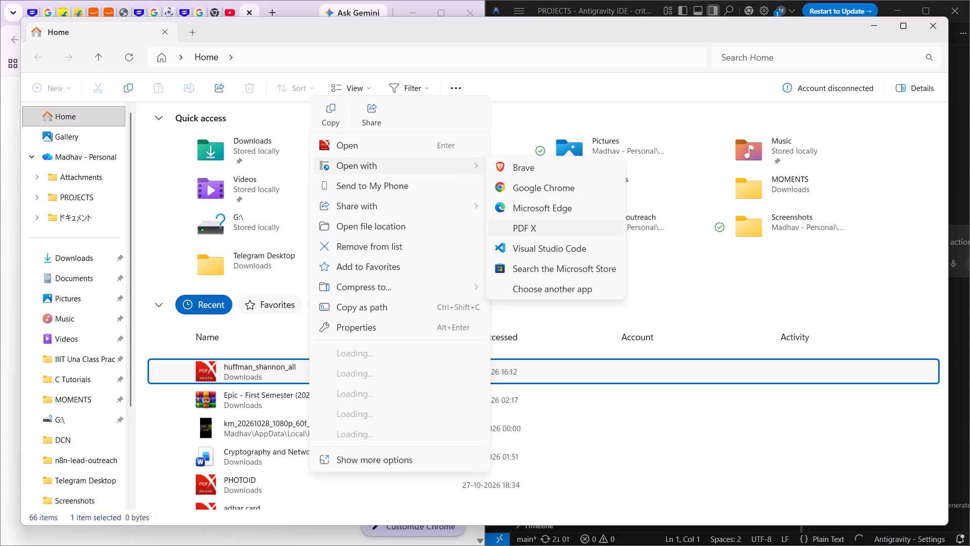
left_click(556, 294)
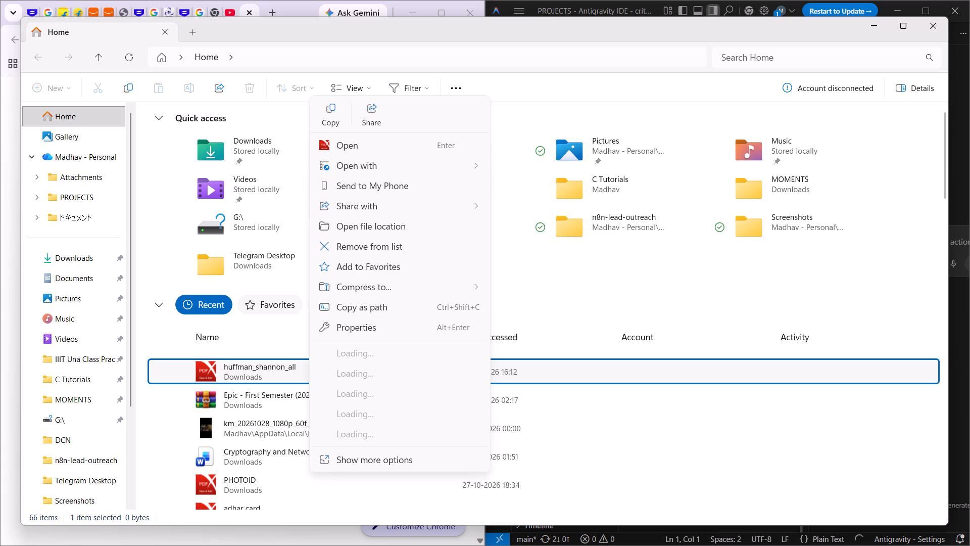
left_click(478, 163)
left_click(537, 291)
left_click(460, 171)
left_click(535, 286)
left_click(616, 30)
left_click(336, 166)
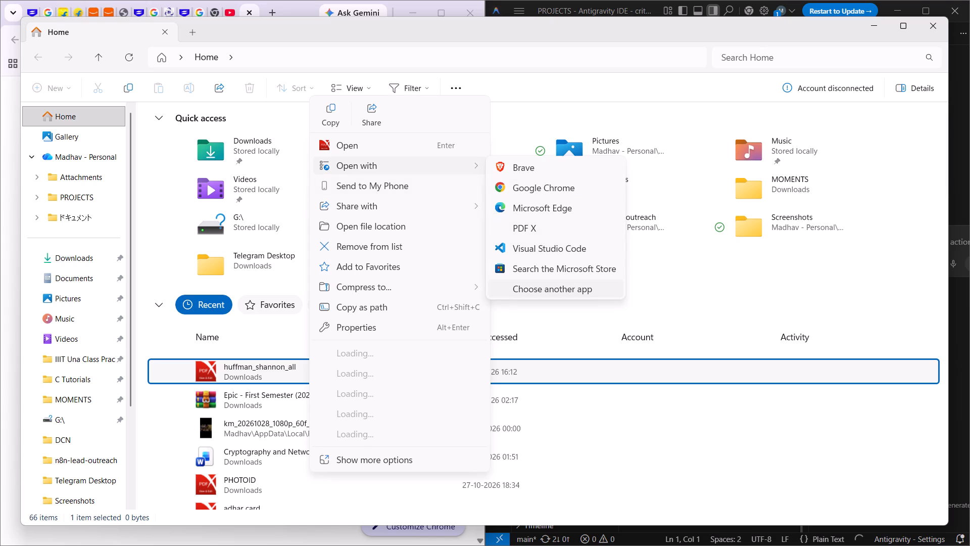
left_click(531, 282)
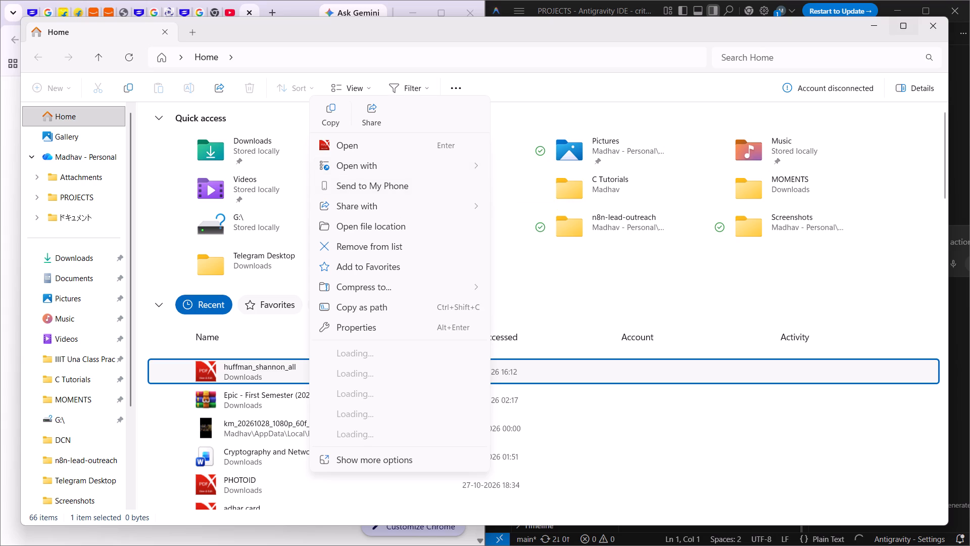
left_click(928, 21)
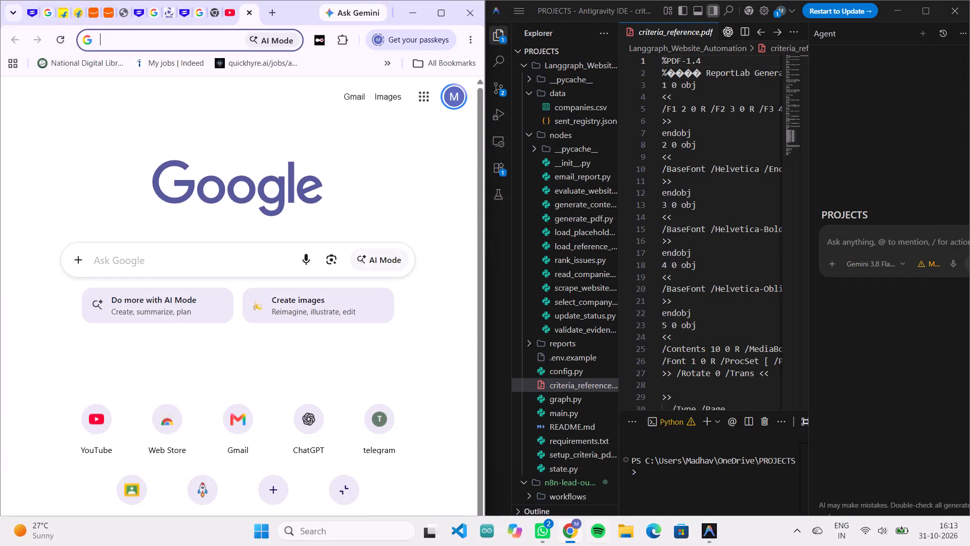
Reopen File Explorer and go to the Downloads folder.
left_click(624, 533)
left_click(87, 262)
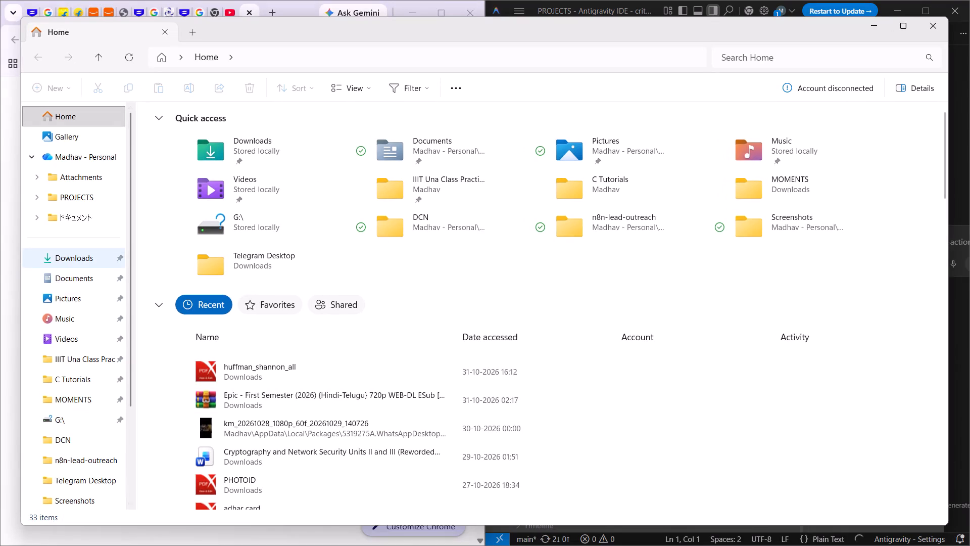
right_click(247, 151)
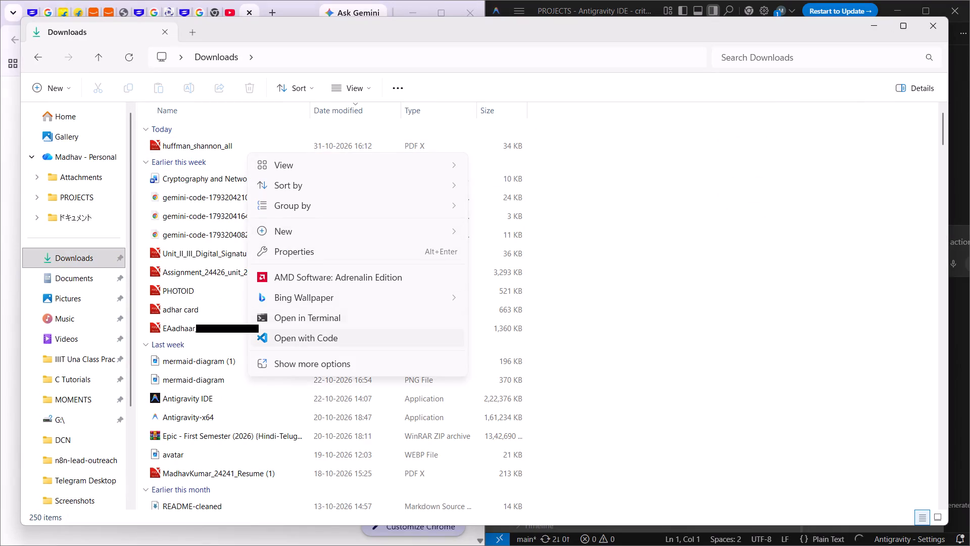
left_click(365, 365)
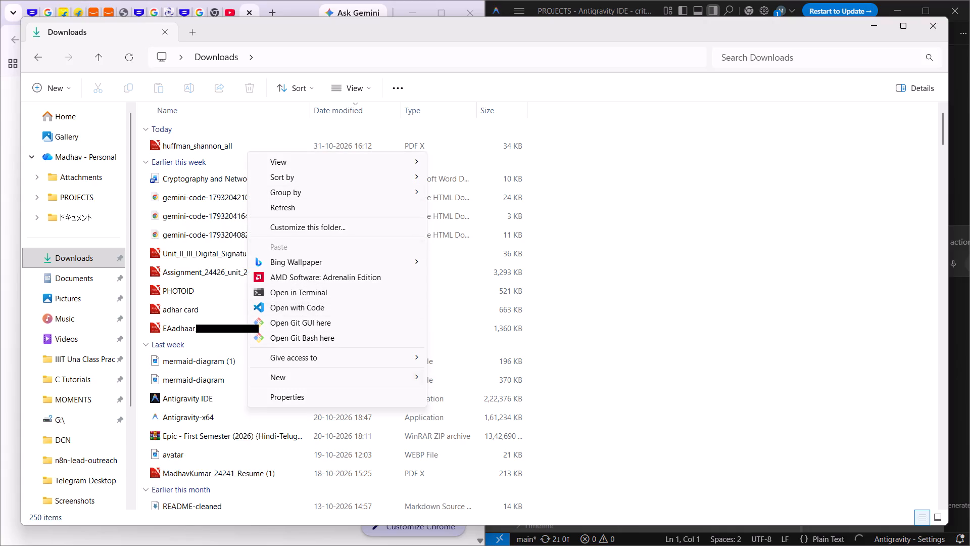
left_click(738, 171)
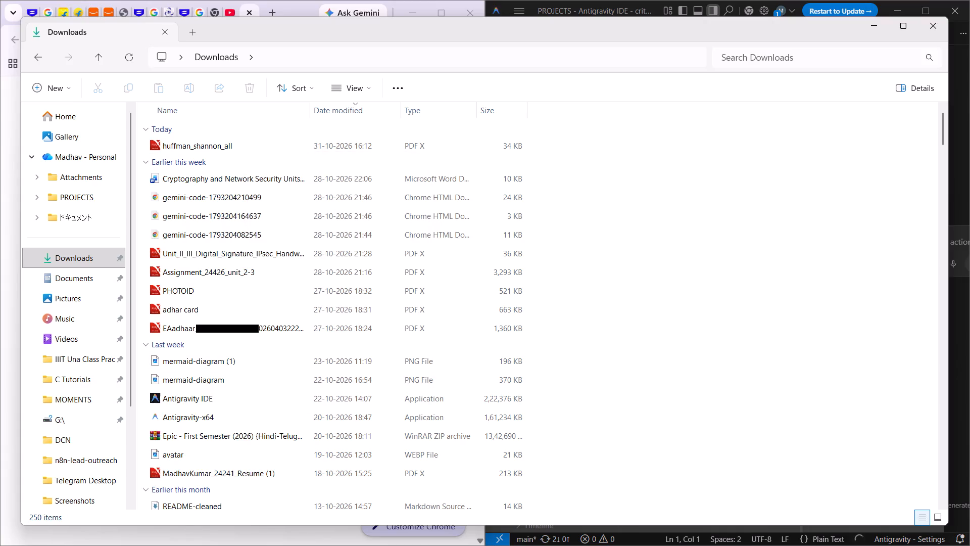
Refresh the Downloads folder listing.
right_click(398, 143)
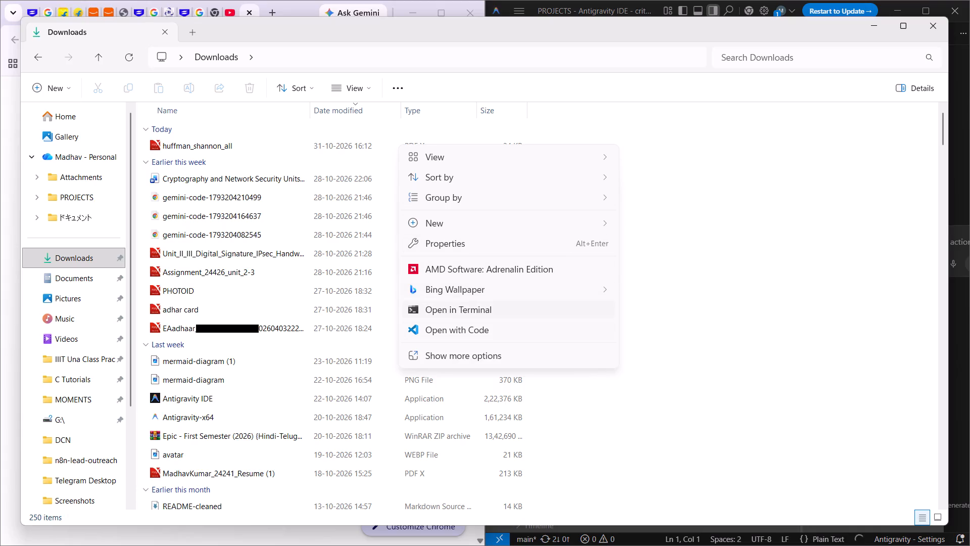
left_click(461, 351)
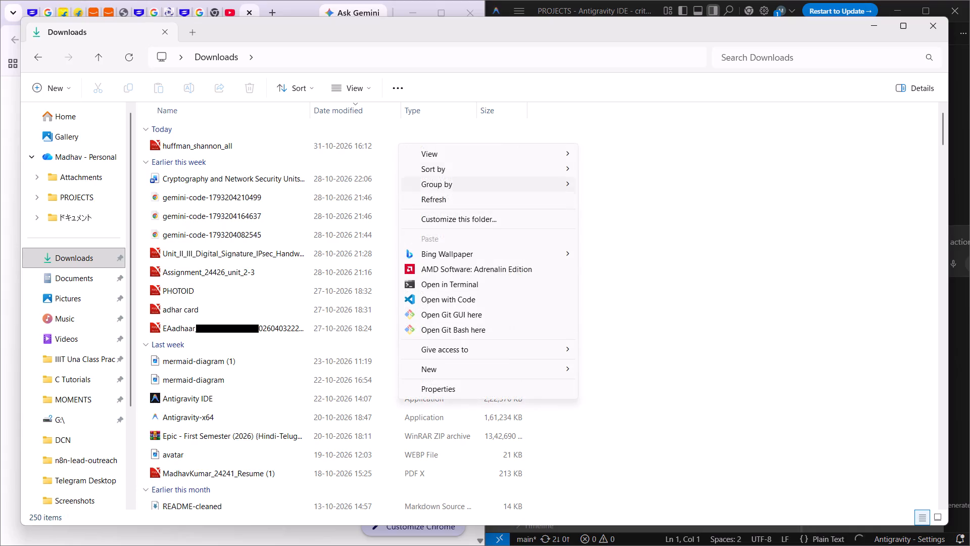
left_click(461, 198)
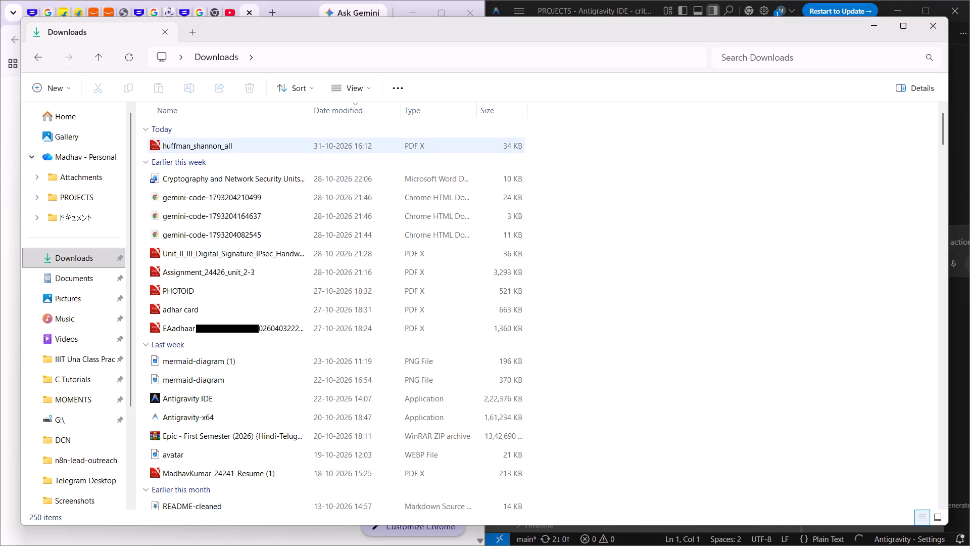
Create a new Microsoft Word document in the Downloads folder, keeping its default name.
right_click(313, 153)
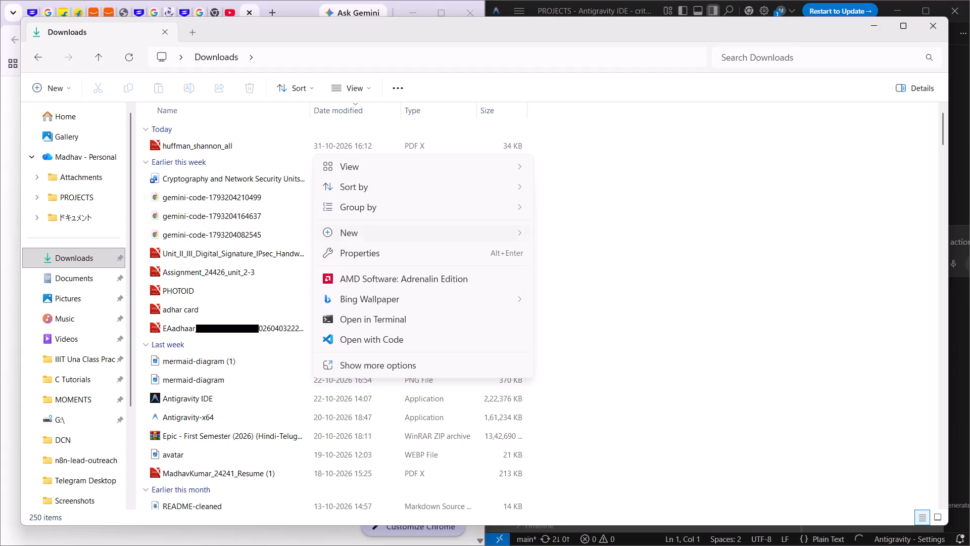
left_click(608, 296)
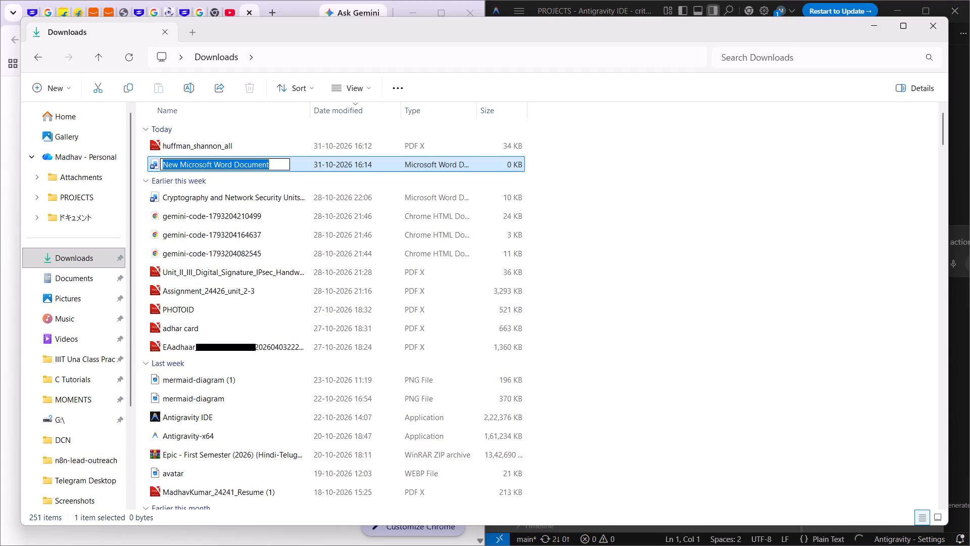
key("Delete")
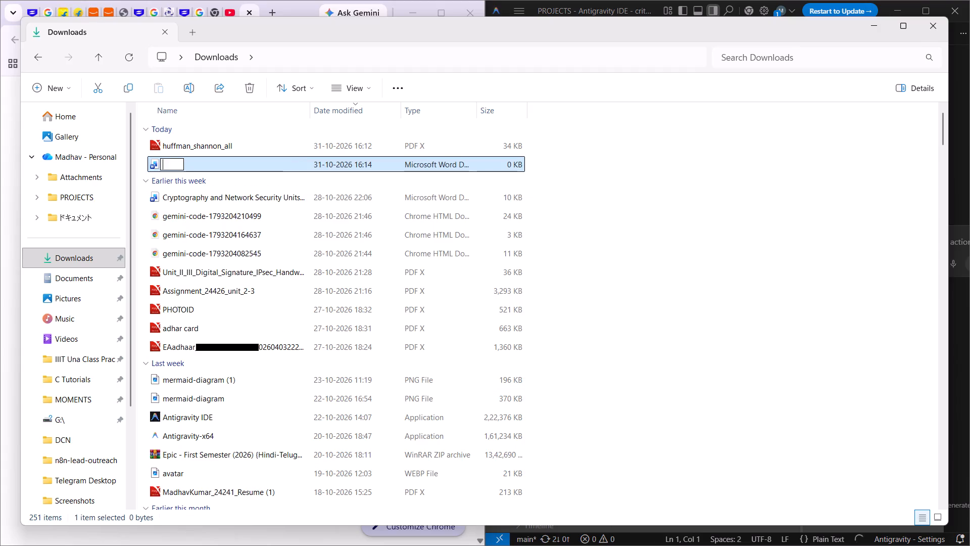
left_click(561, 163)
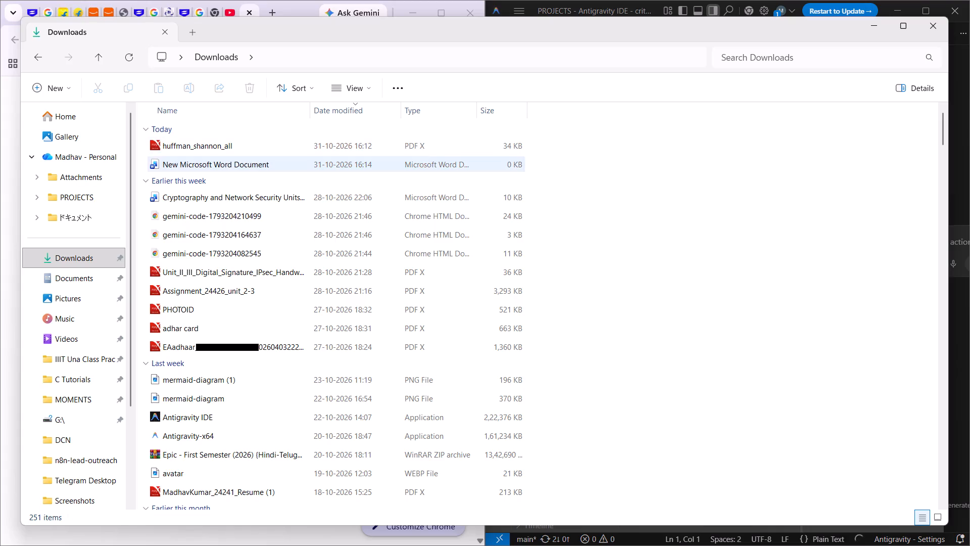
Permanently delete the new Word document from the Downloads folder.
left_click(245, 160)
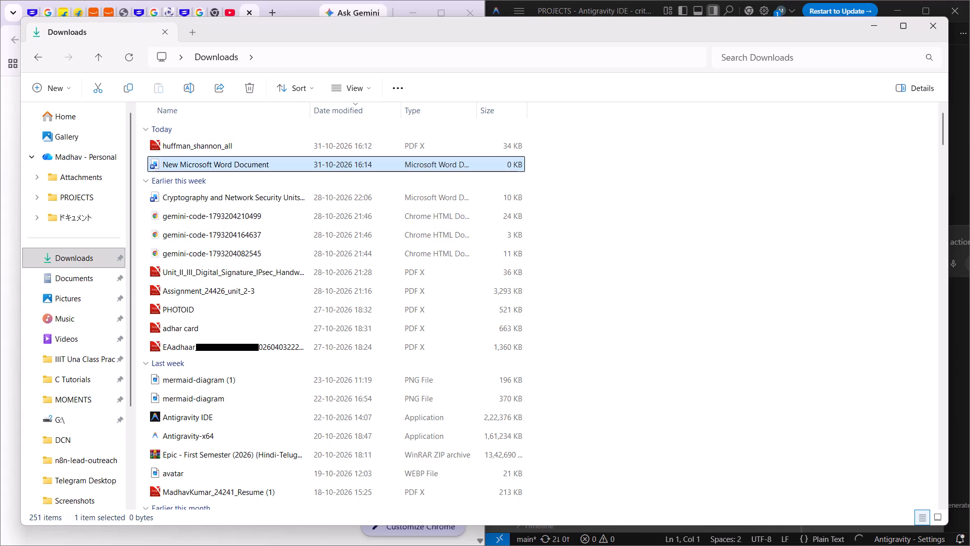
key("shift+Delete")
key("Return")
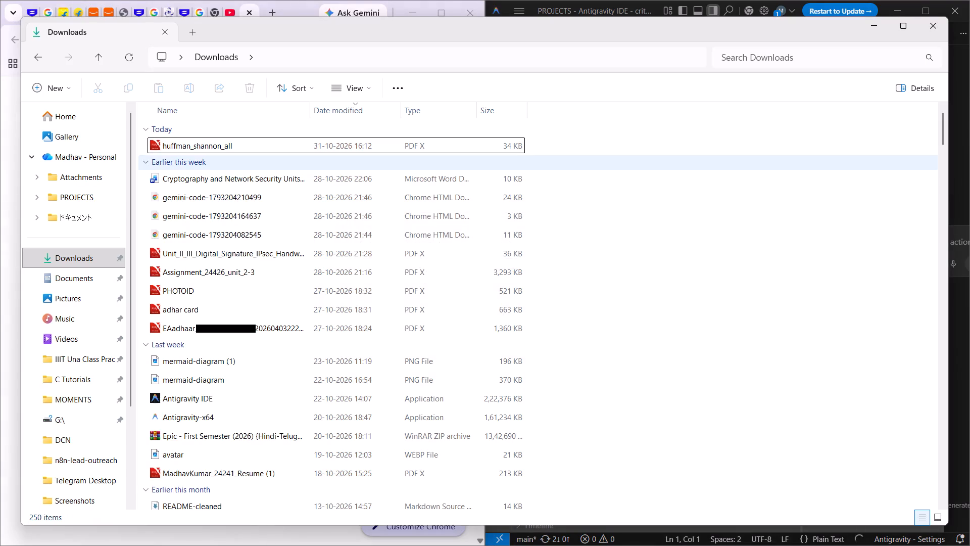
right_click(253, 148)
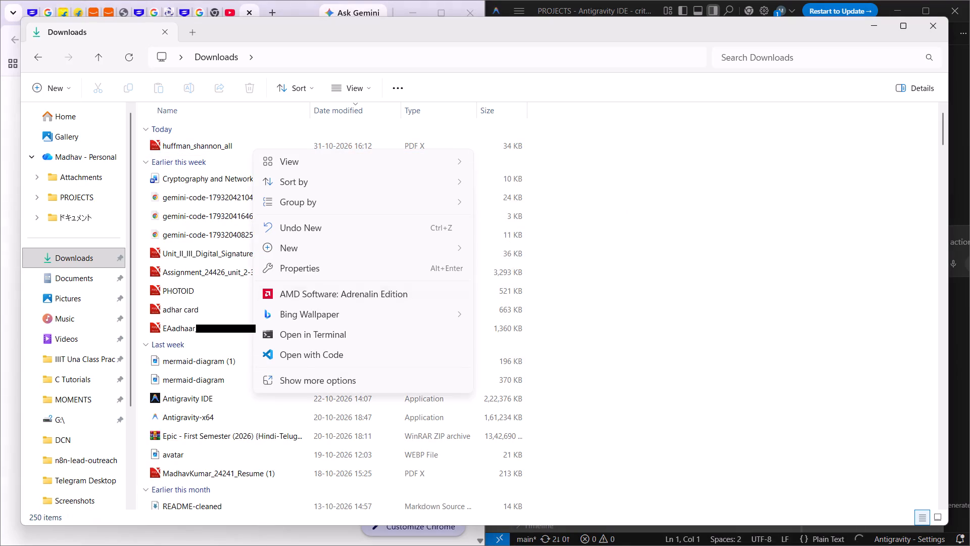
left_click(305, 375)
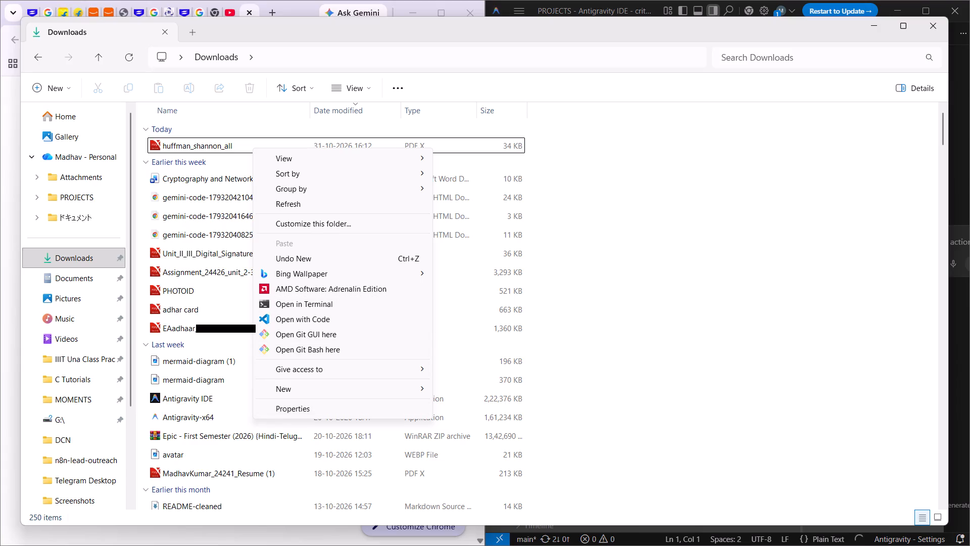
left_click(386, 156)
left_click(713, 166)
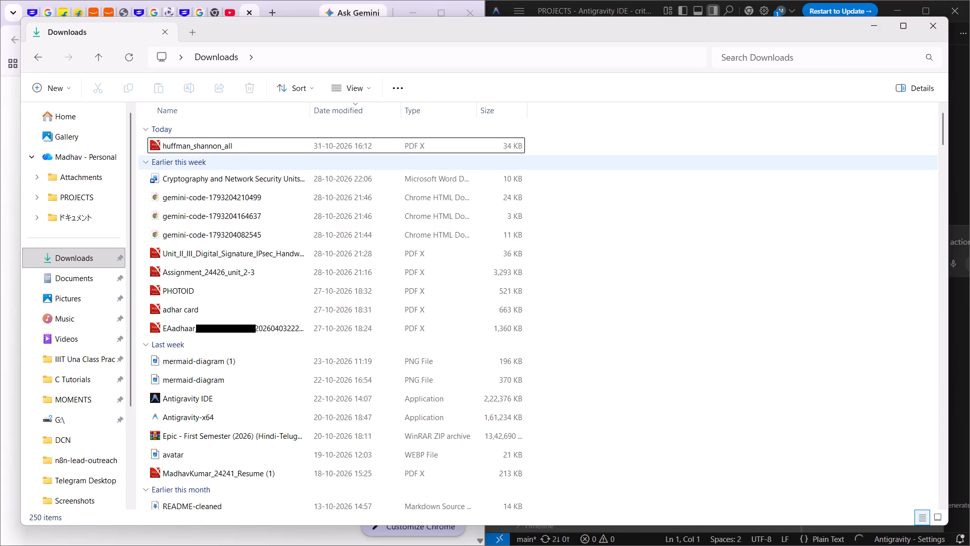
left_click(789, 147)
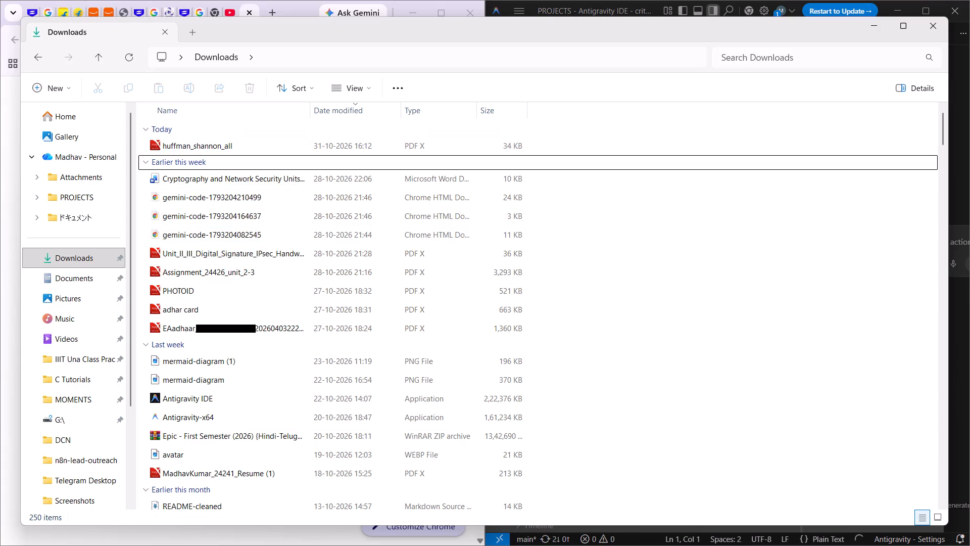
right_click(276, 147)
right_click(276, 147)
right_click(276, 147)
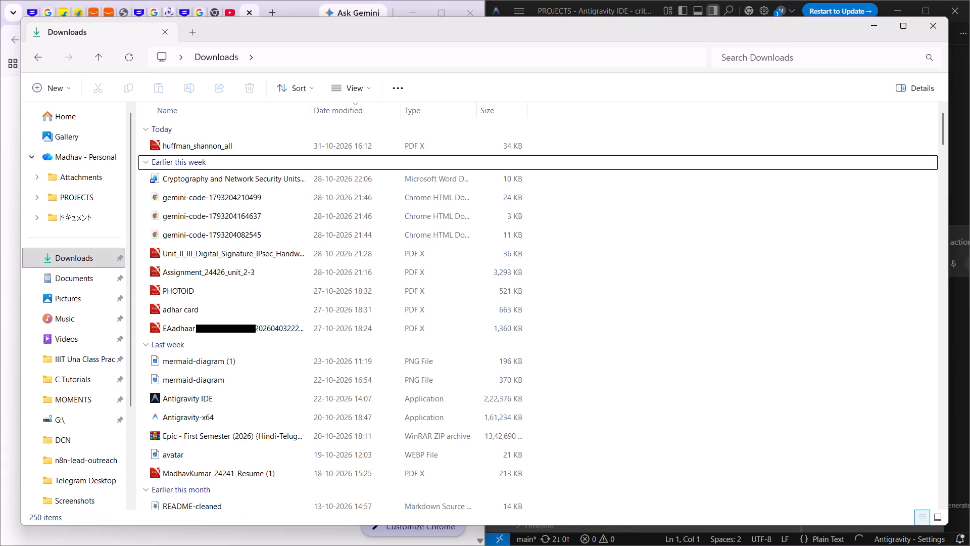
Look through the Pictures, Downloads and Documents folders, and close the File Explorer window.
left_click(91, 298)
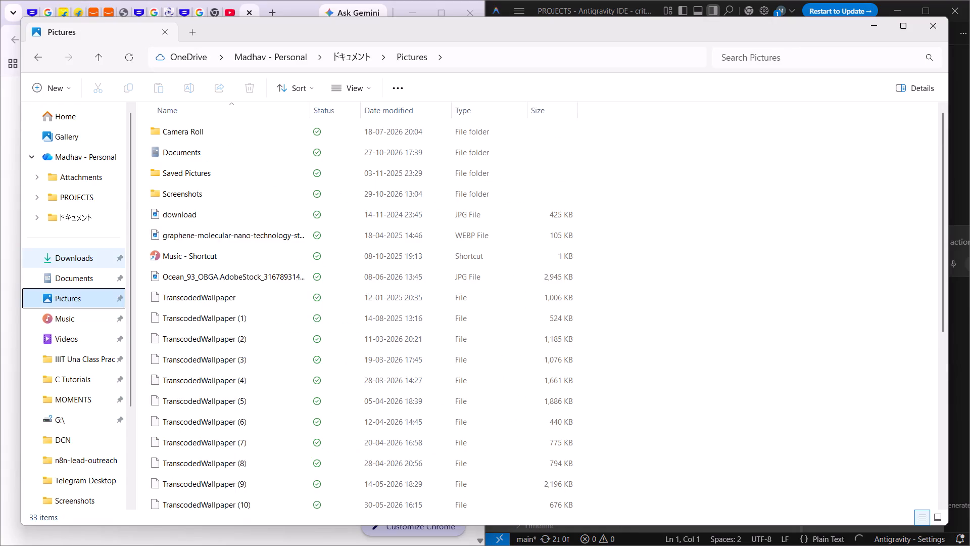
left_click(87, 258)
scroll(272, 367, "down", 1)
scroll(272, 367, "up", 1)
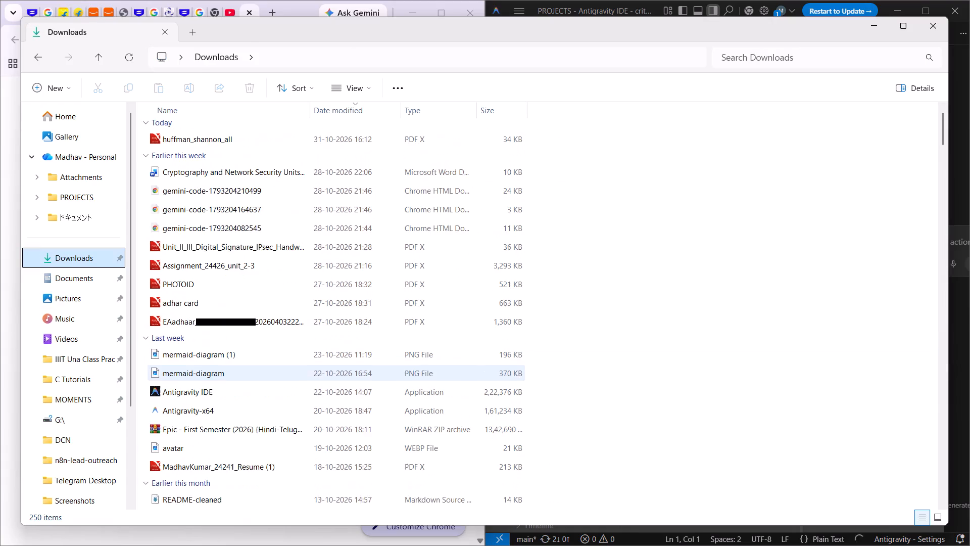
scroll(272, 367, "up", 1)
left_click(93, 271)
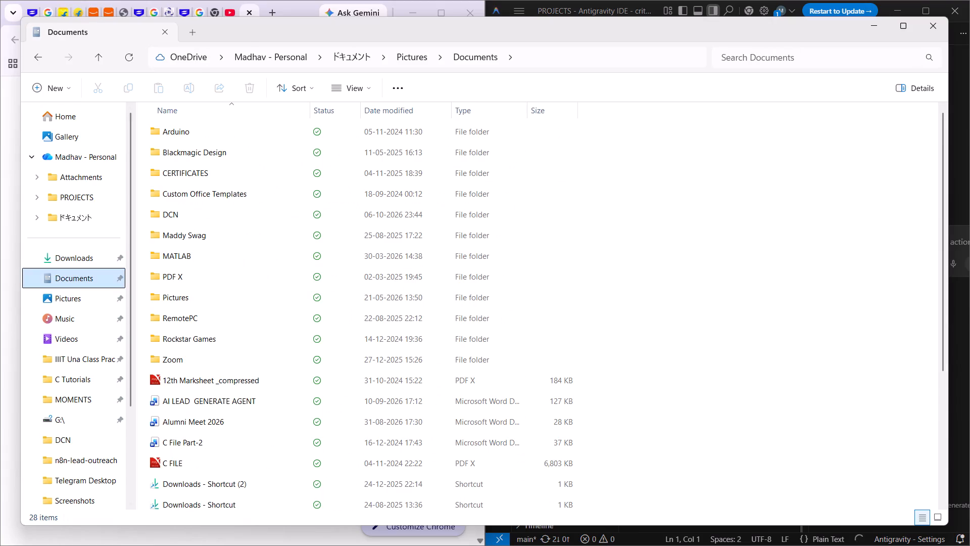
left_click(942, 33)
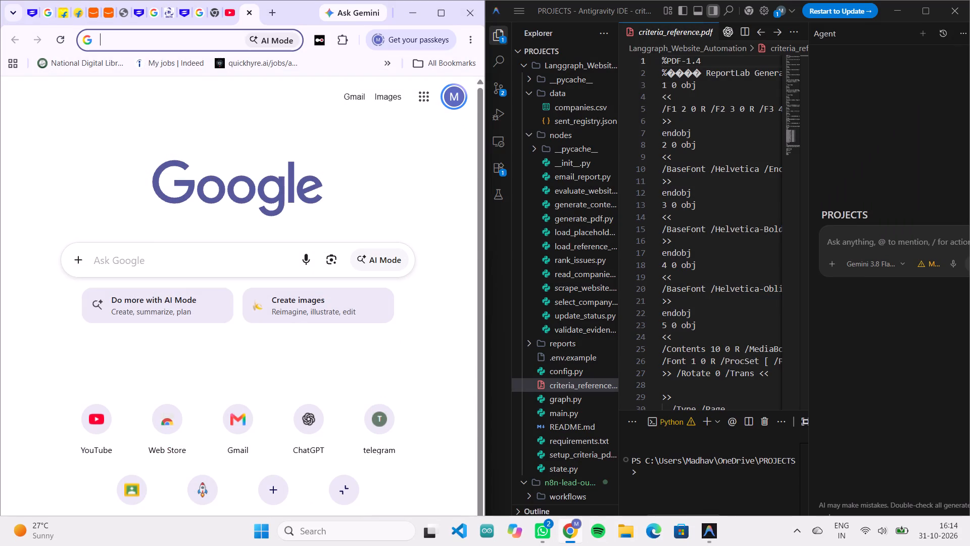
Open a File Explorer window.
left_click(629, 529)
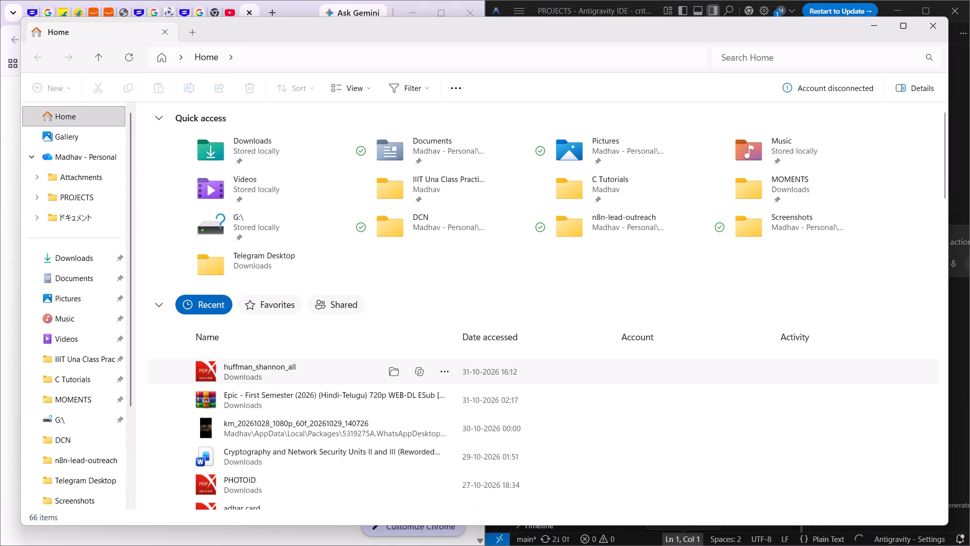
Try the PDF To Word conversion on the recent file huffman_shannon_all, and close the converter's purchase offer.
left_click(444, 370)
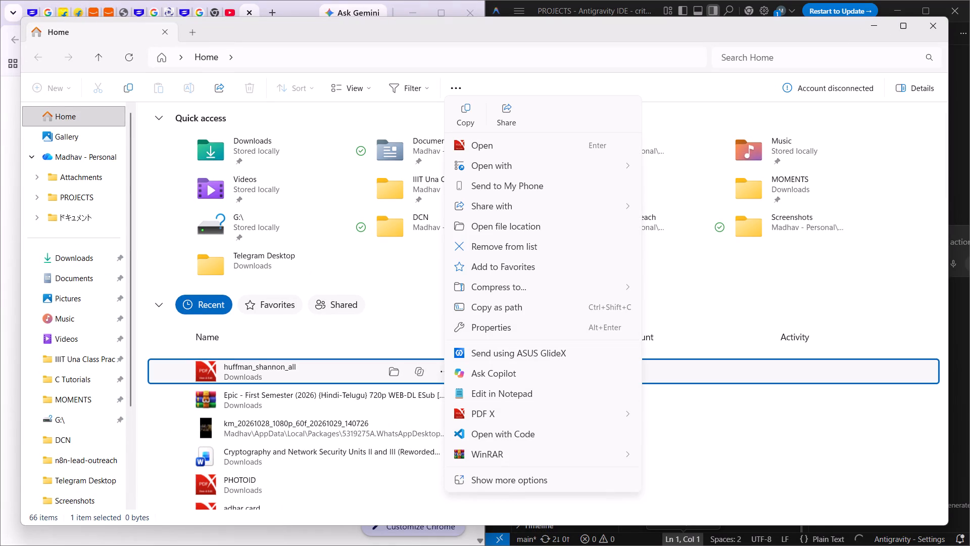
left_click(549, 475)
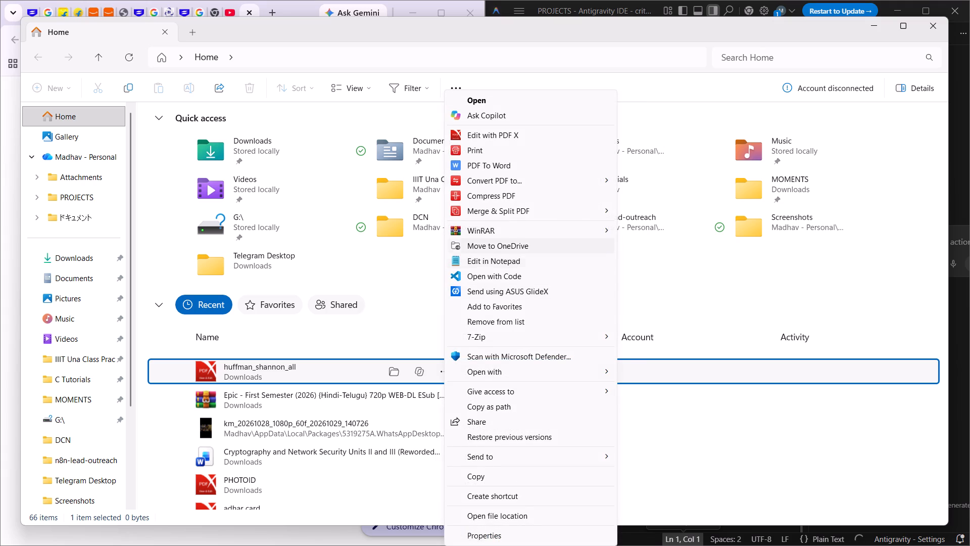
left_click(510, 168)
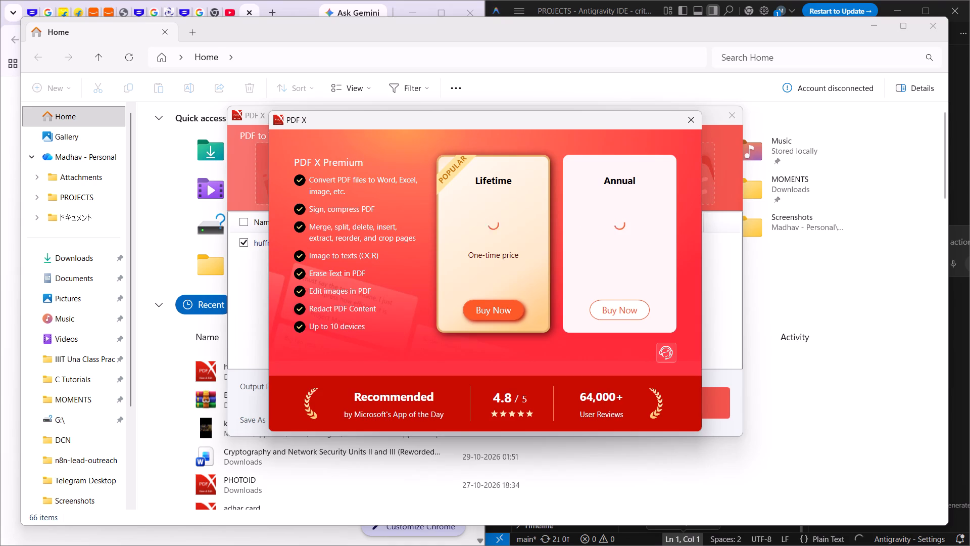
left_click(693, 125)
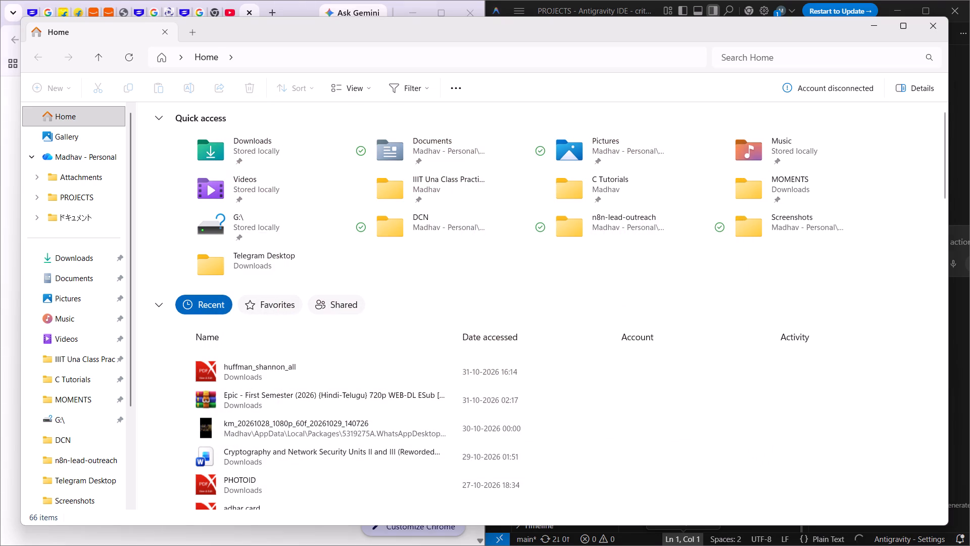
Open the recent file huffman_shannon_all with Word, just this once.
left_click(442, 370)
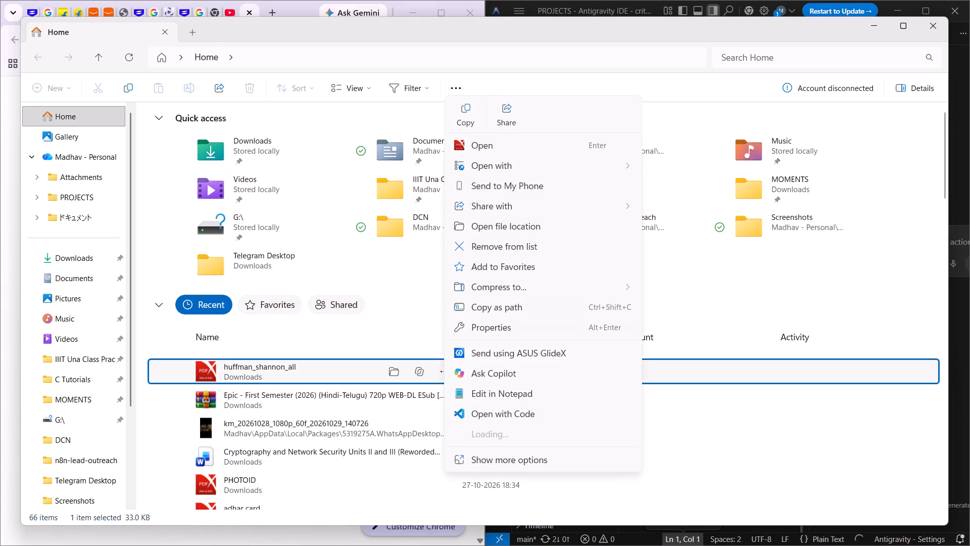
left_click(639, 169)
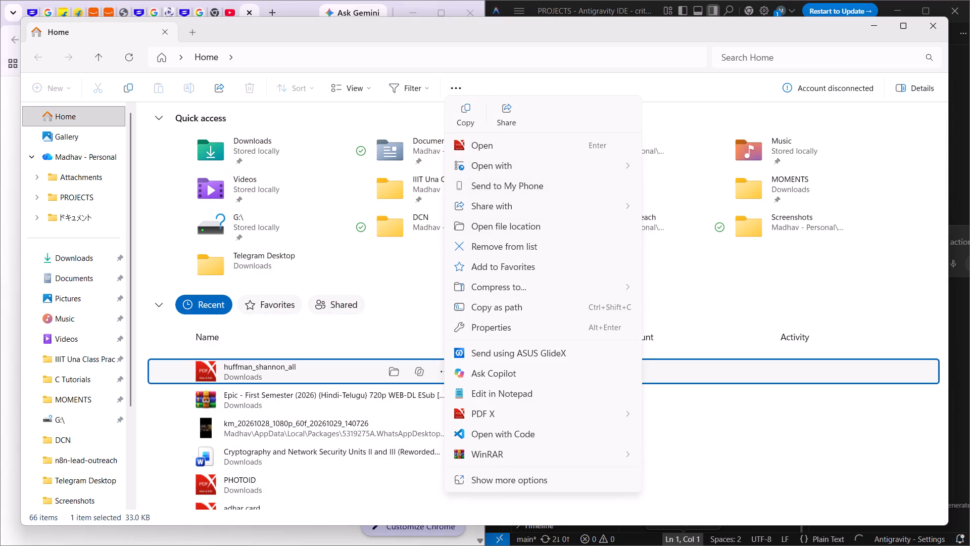
left_click(631, 167)
left_click(686, 288)
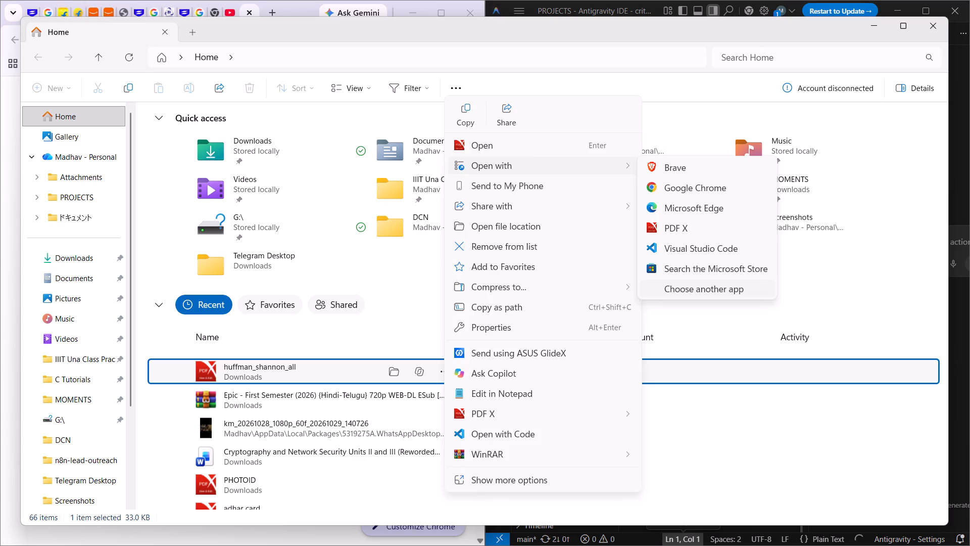
scroll(438, 372, "down", 1)
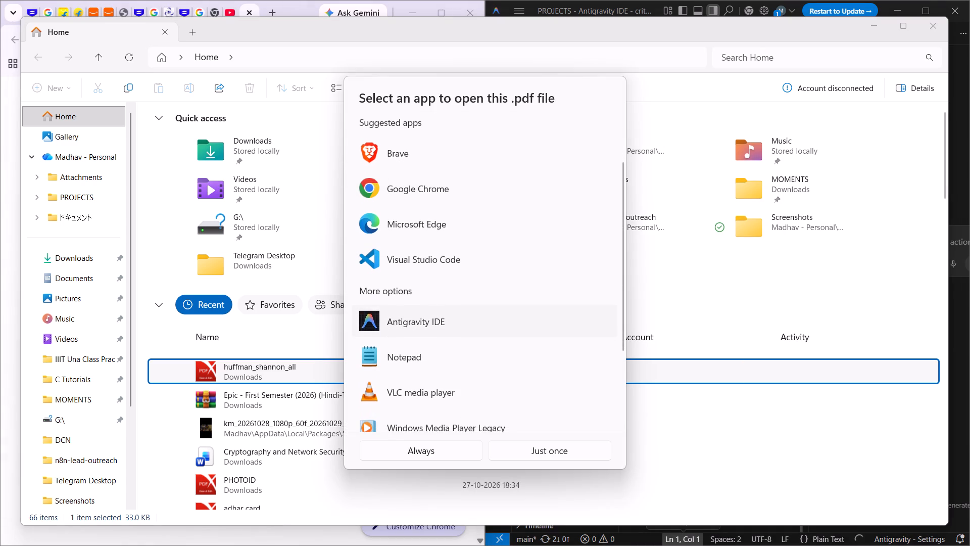
scroll(408, 402, "down", 3)
left_click(408, 358)
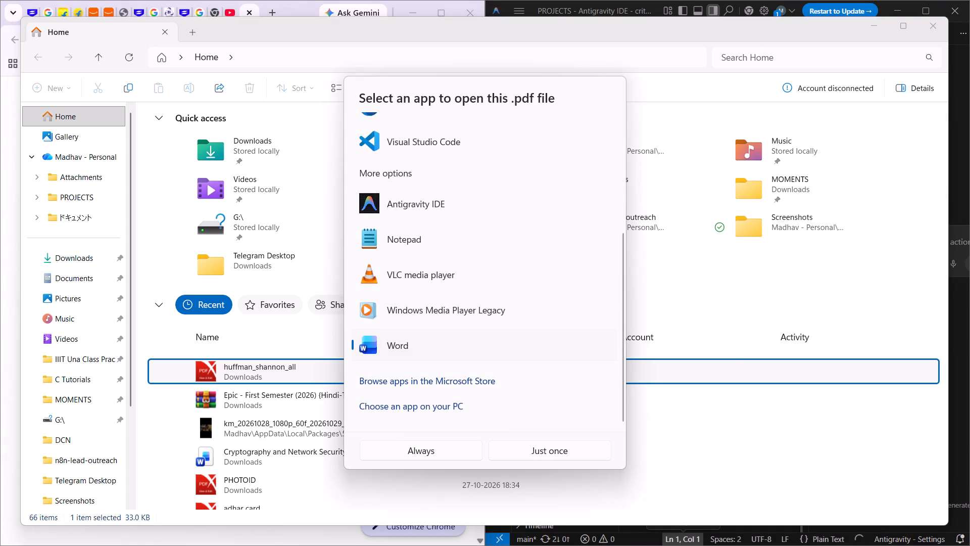
left_click(559, 449)
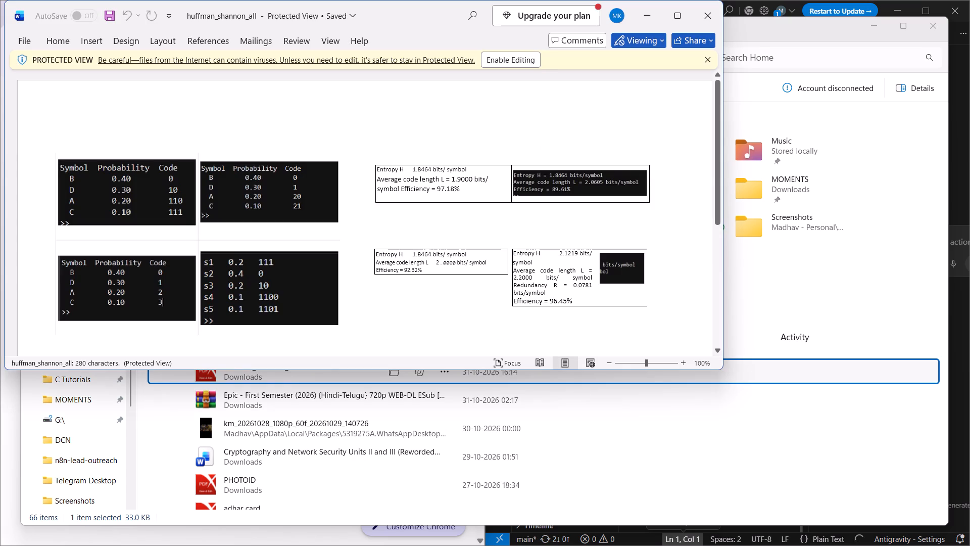
Maximize the Word window and enable editing of the protected huffman_shannon_all document.
left_click(669, 8)
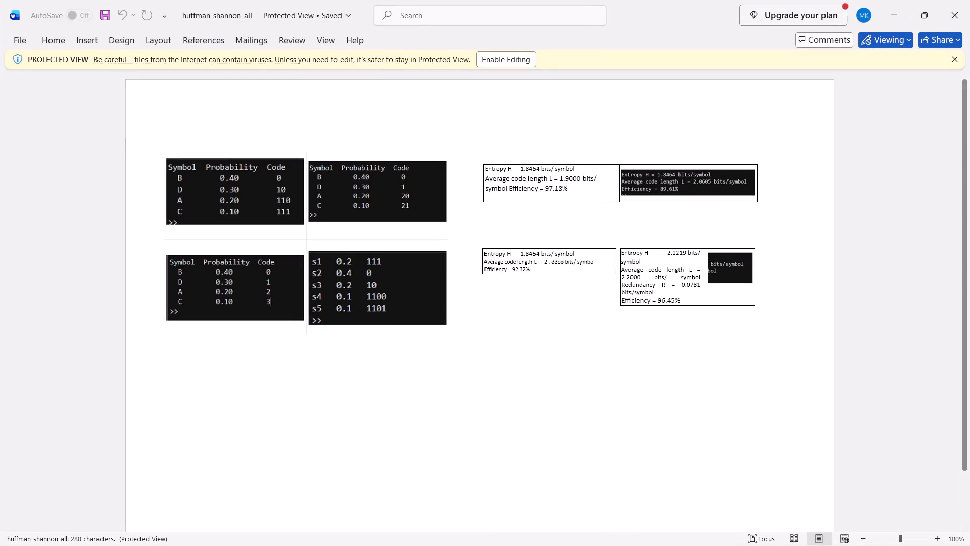
left_click(899, 38)
left_click(507, 55)
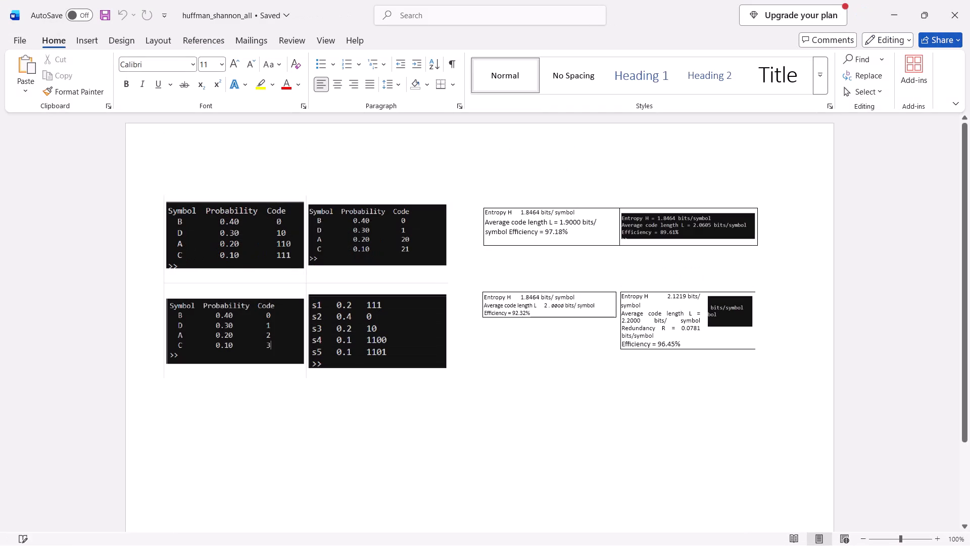
Move the two-cell table with the 97.18% and 89.61% efficiencies to the lower right of the page.
left_click(252, 237)
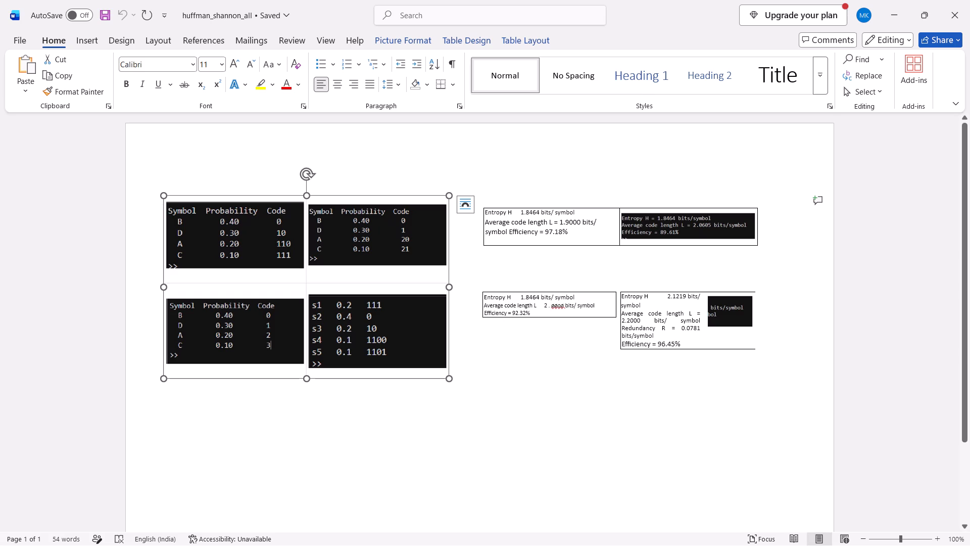
left_click(587, 255)
left_click(587, 255)
triple_click(587, 255)
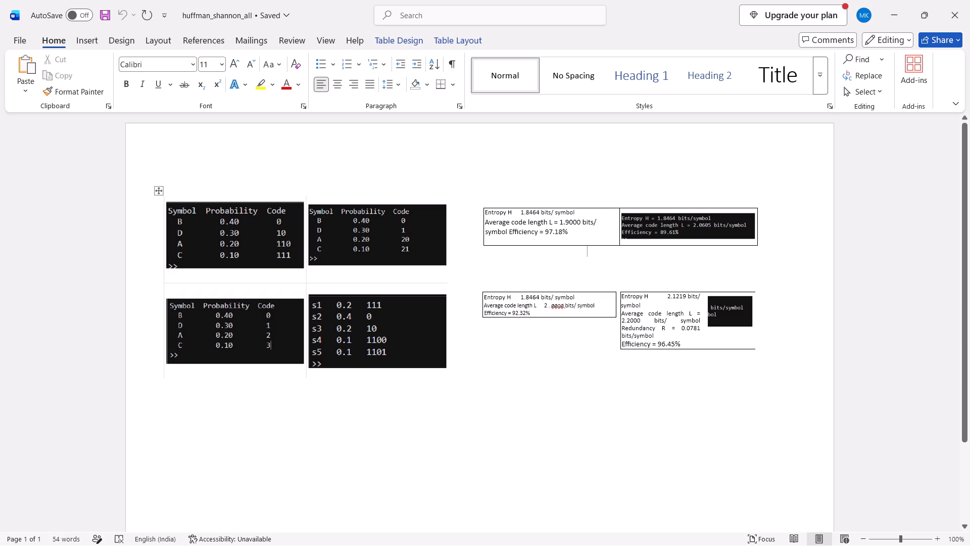
left_click_drag(529, 227, 624, 258)
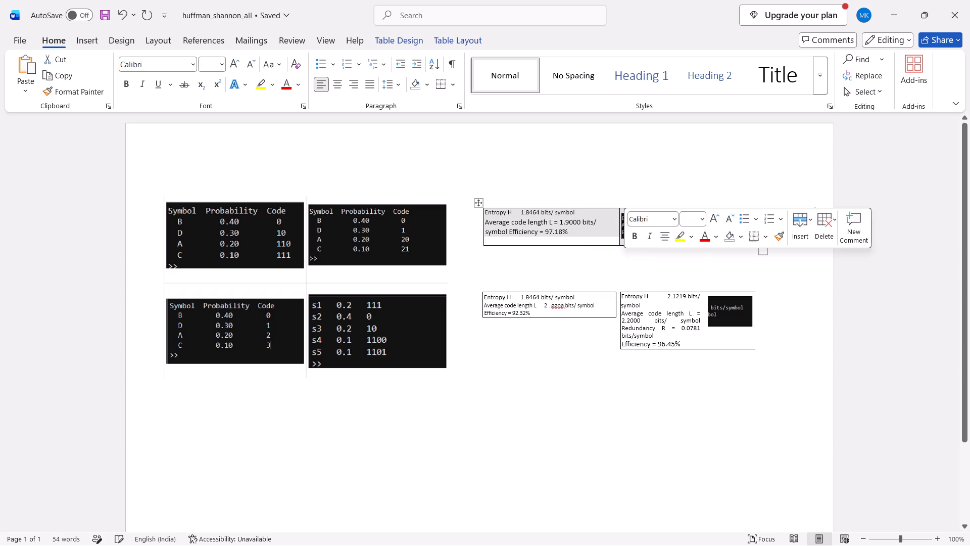
left_click(480, 180)
left_click(477, 207)
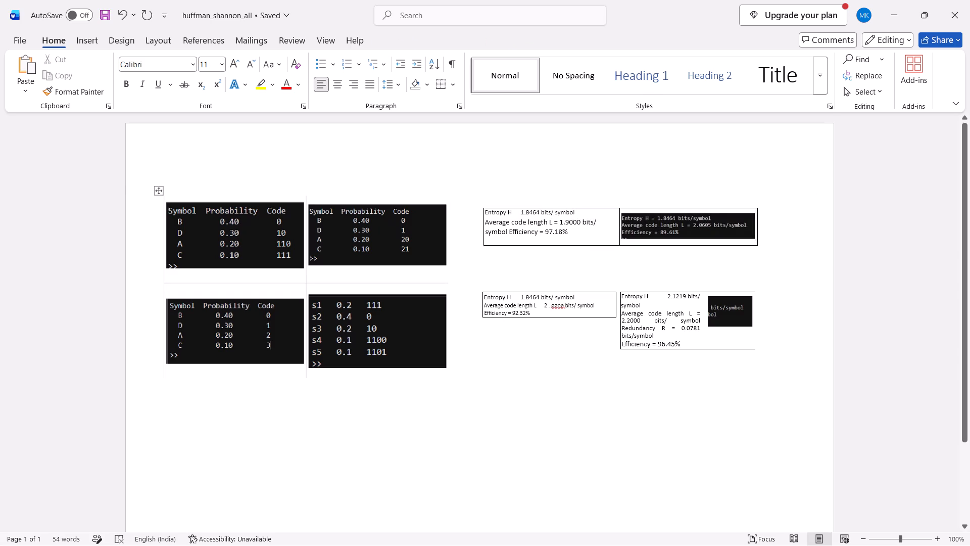
left_click(513, 229)
left_click_drag(481, 202, 488, 436)
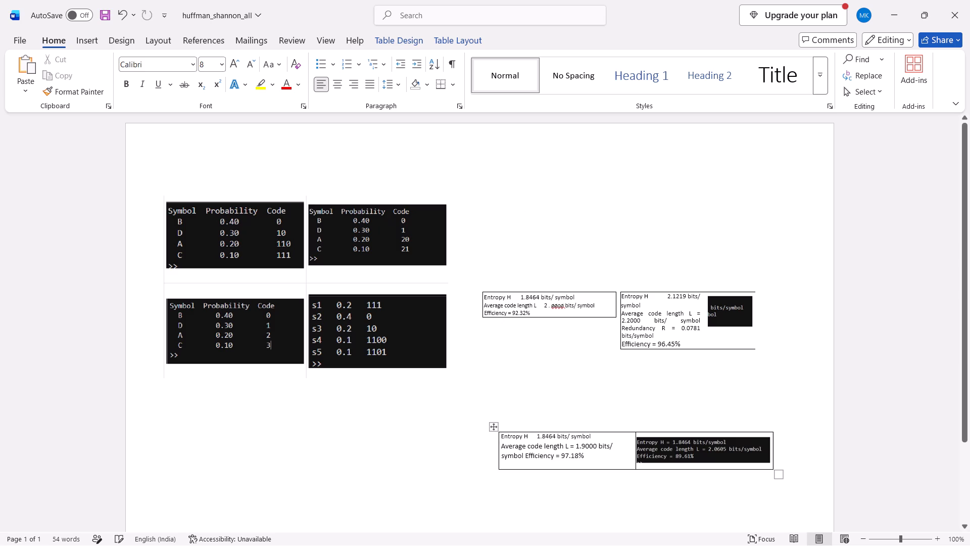
Move the 92.32% efficiency table to the lower middle of the page and the 96.45% table under the code-table picture's left half.
left_click(533, 305)
left_click_drag(479, 288, 370, 491)
left_click(666, 312)
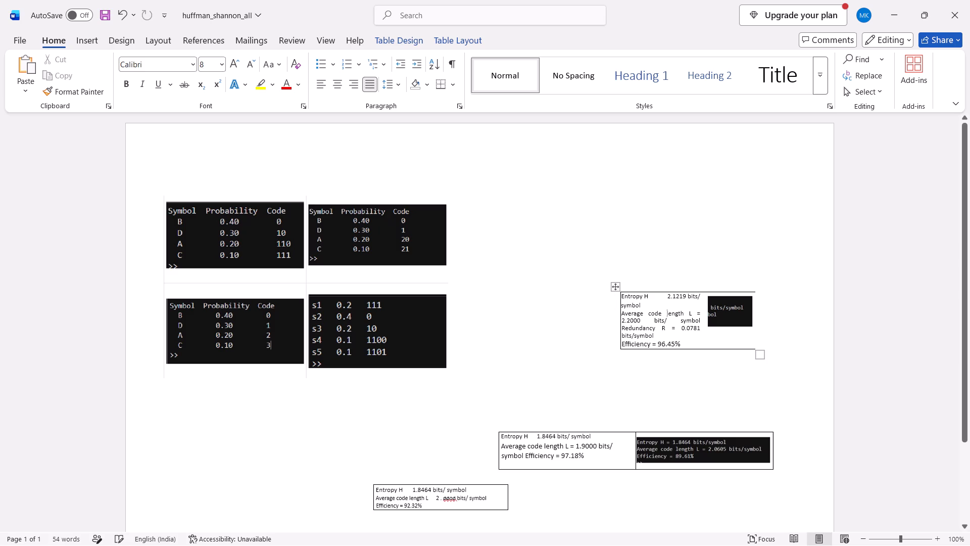
left_click_drag(614, 286, 231, 437)
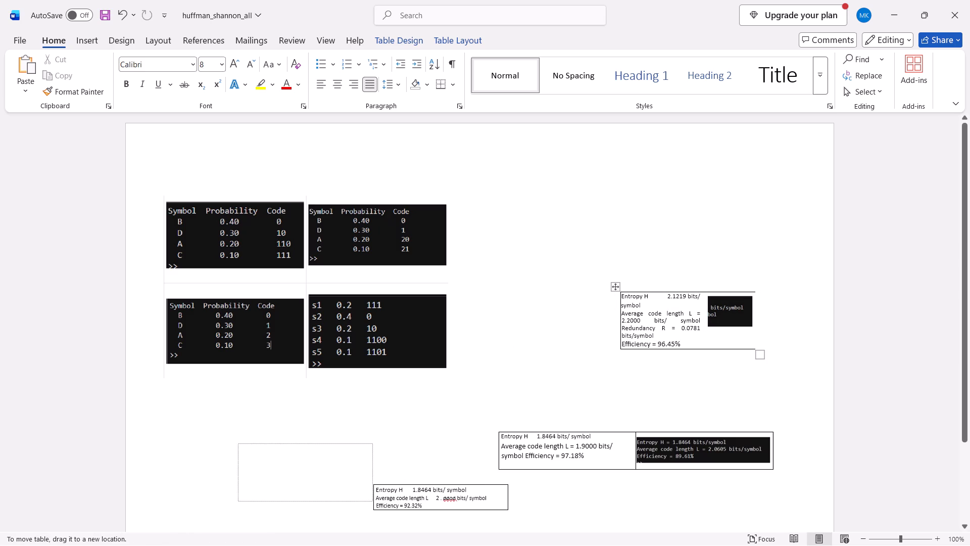
left_click_drag(231, 437, 203, 413)
Stretch the code-table picture horizontally until it spans nearly the full width between the page margins.
left_click(347, 246)
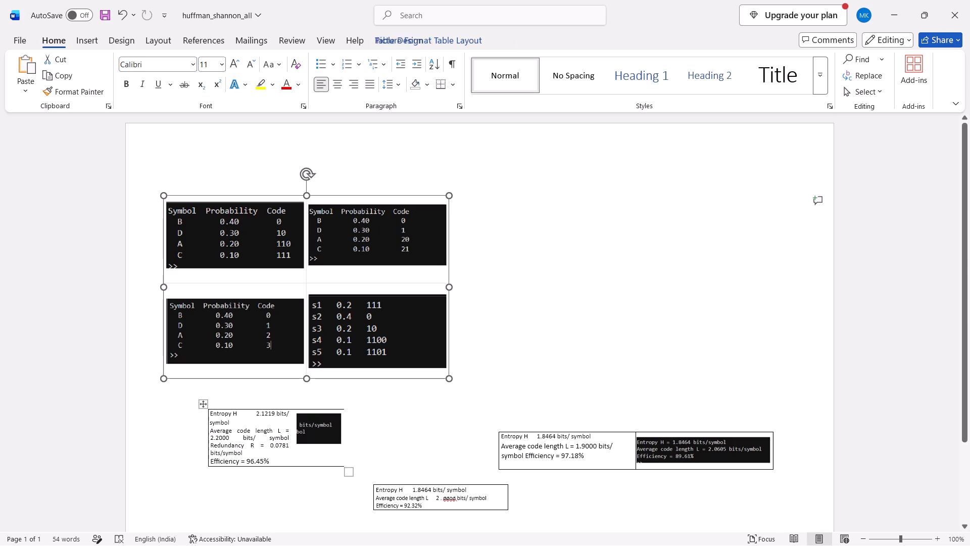
left_click_drag(450, 288, 680, 300)
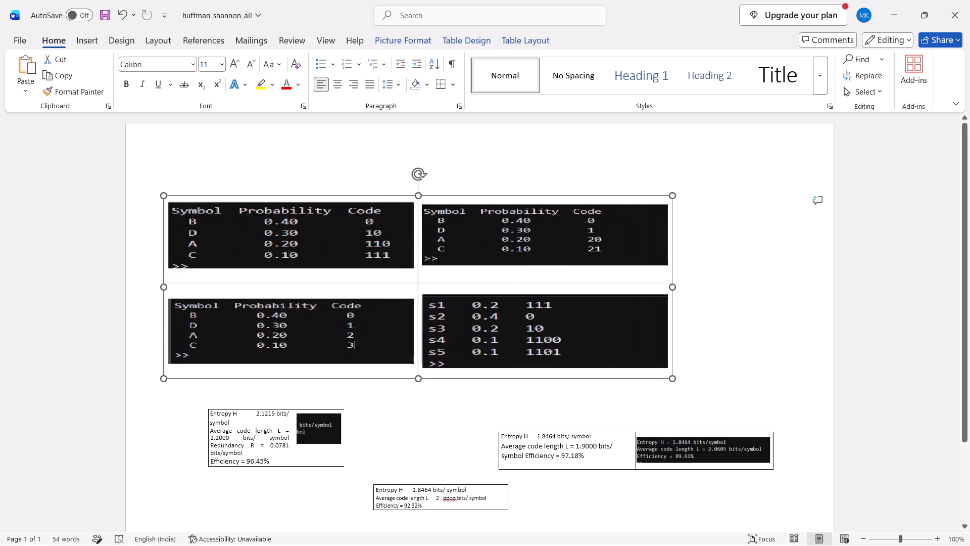
left_click_drag(680, 300, 784, 304)
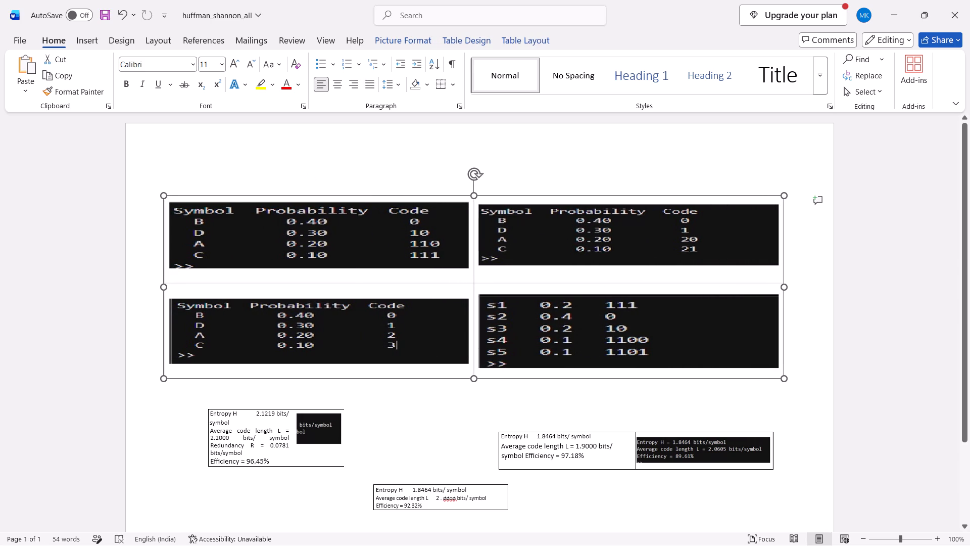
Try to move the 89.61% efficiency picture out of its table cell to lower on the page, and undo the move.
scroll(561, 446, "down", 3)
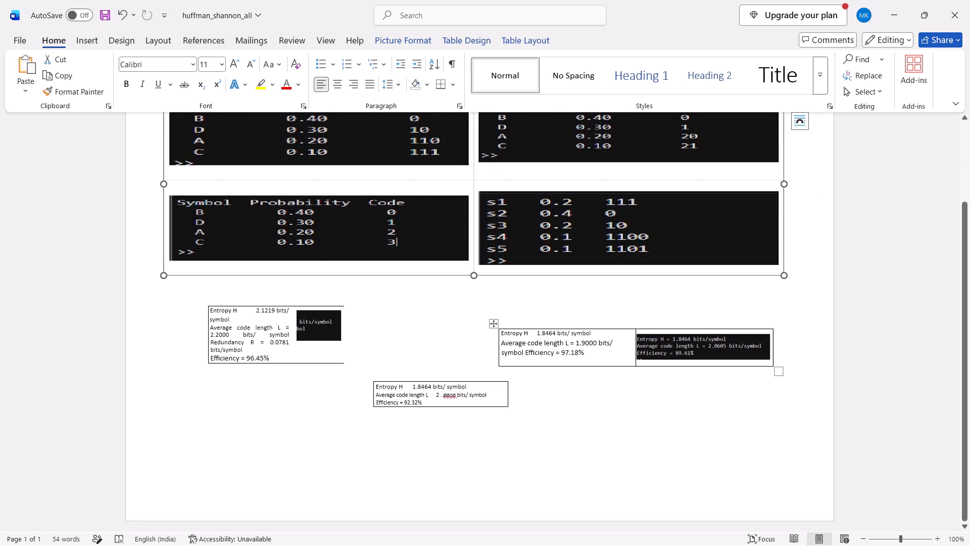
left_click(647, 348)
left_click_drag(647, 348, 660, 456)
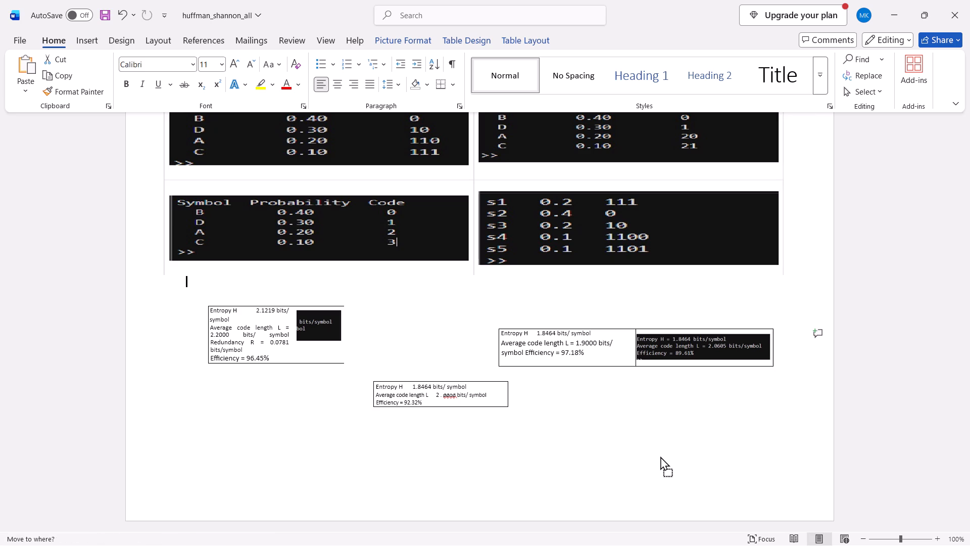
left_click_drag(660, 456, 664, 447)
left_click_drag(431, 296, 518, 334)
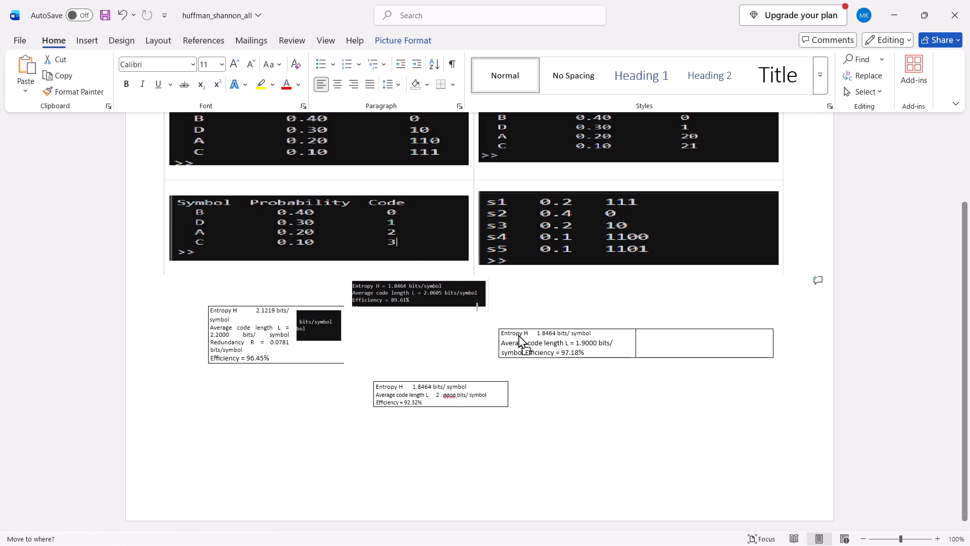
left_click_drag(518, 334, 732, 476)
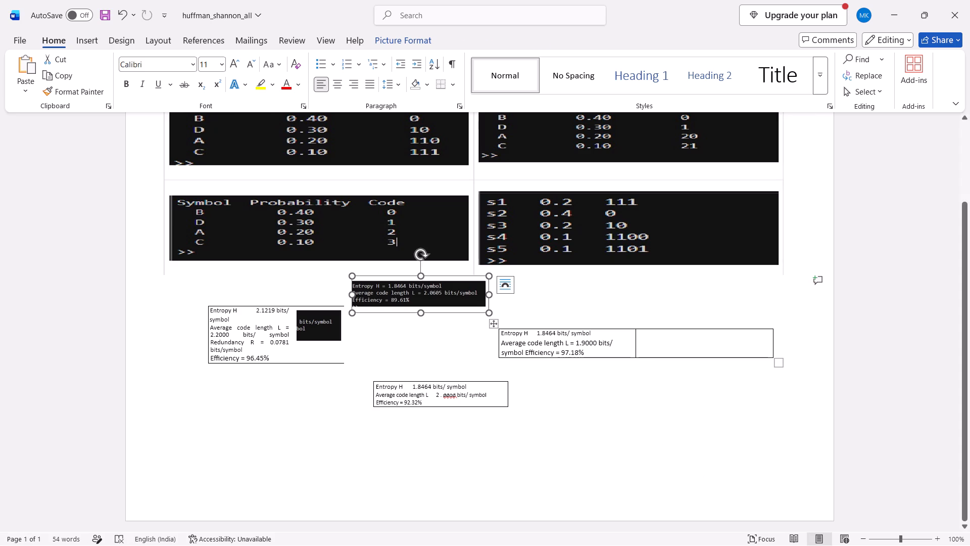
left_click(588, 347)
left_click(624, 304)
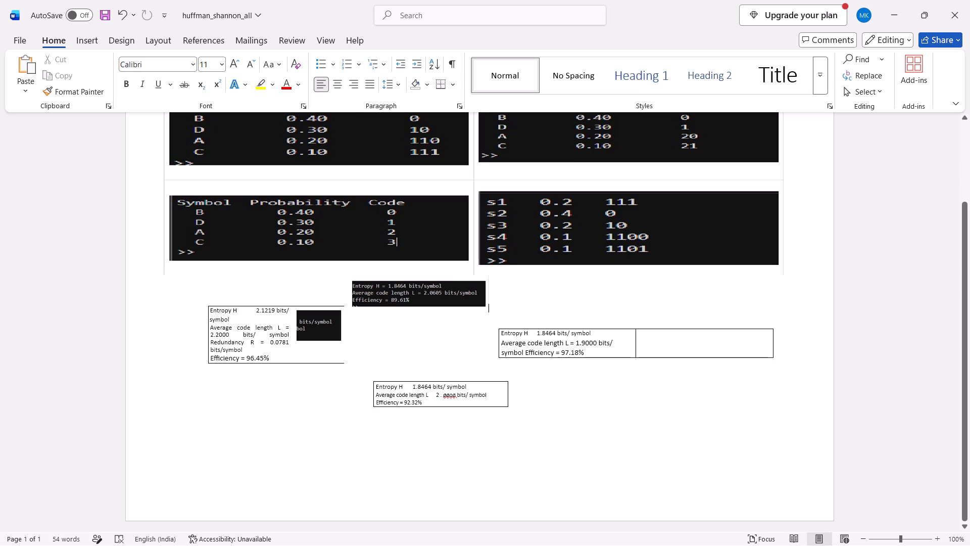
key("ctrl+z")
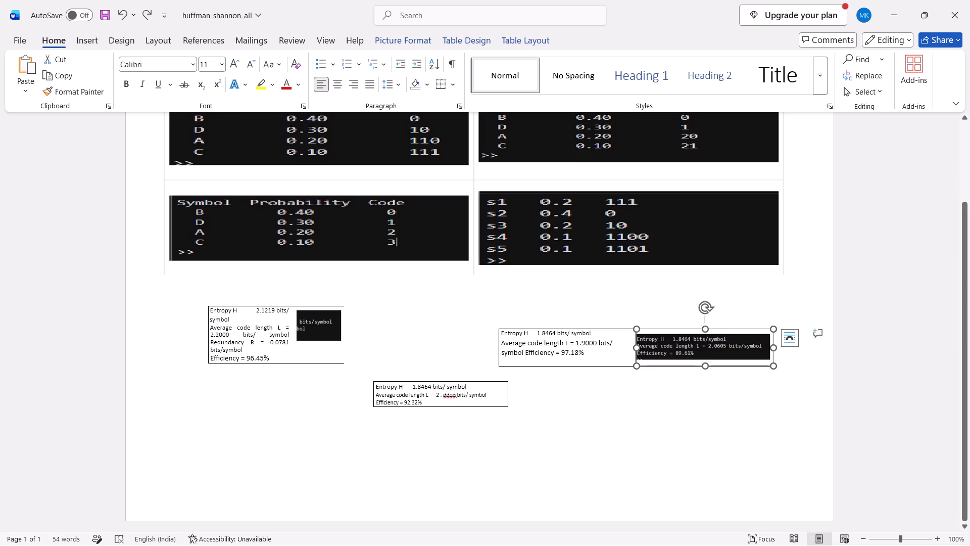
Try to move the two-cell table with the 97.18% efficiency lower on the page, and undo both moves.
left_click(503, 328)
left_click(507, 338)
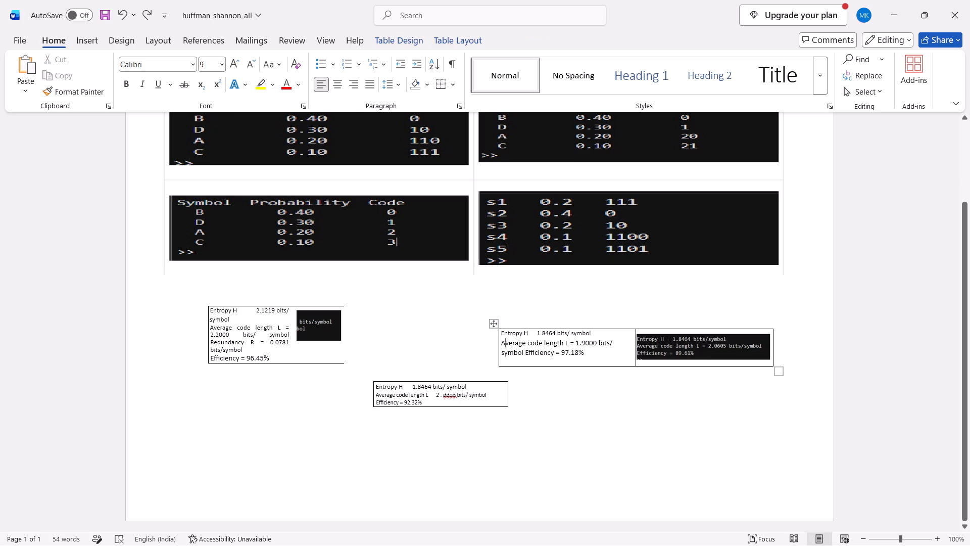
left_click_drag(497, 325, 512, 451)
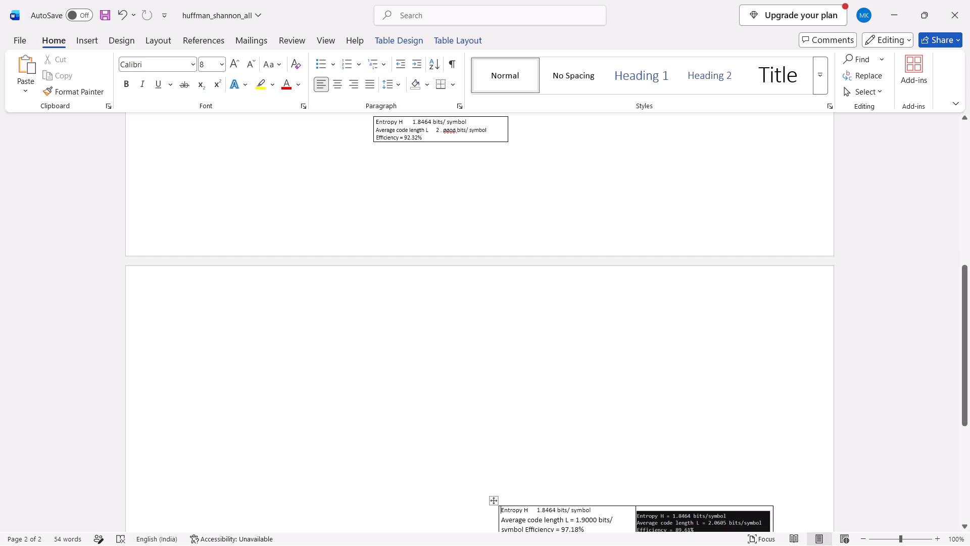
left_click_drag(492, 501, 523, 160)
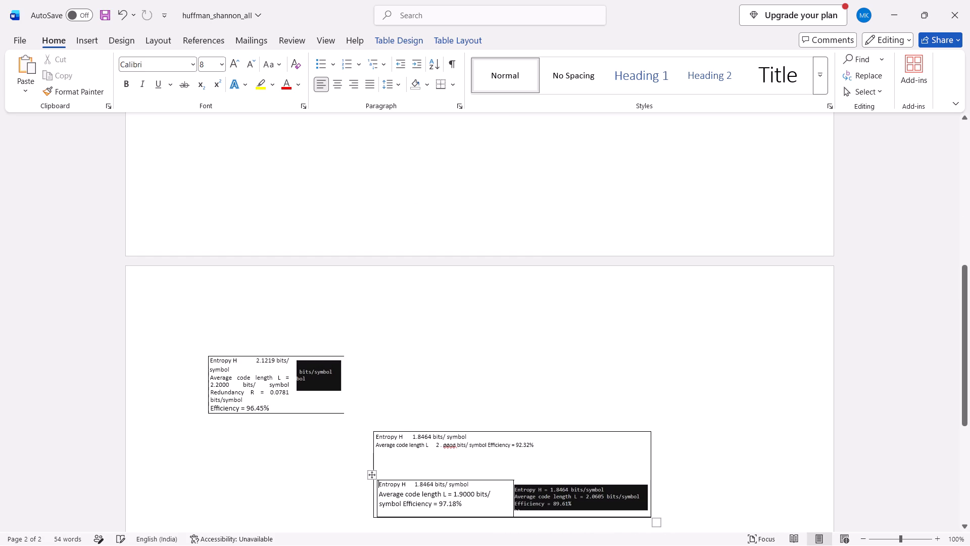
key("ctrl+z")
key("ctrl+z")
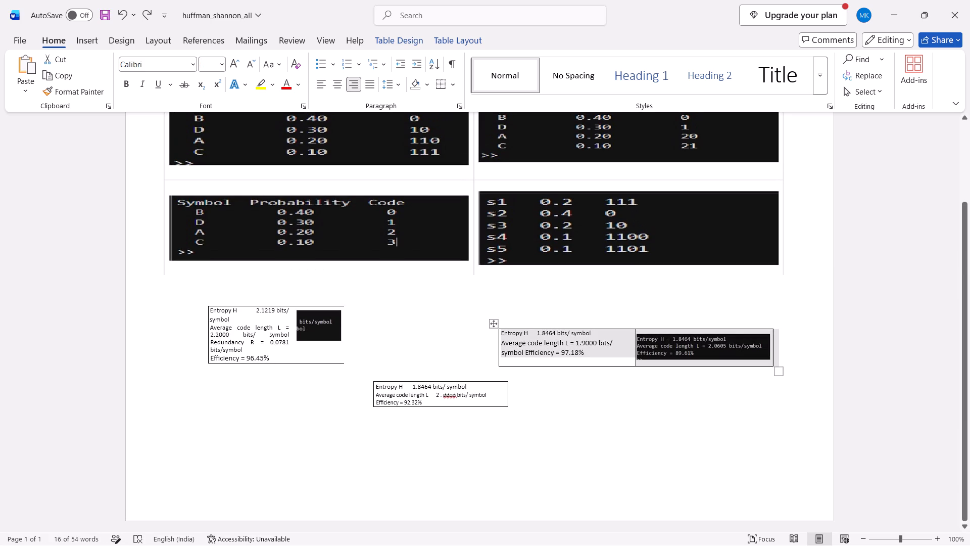
Move the 92.32% efficiency table directly below the 96.45% efficiency table, roughly aligned with its left edge.
left_click(415, 391)
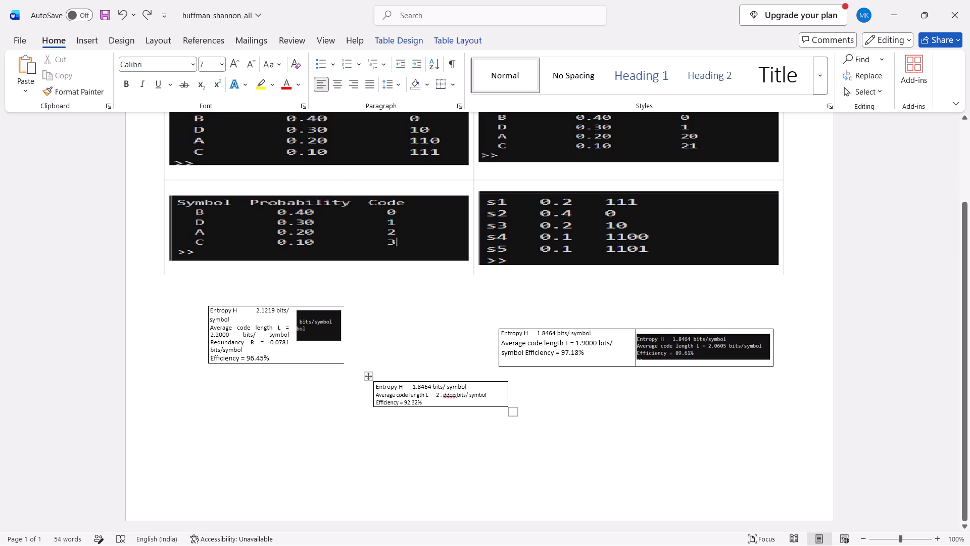
left_click_drag(369, 376, 209, 412)
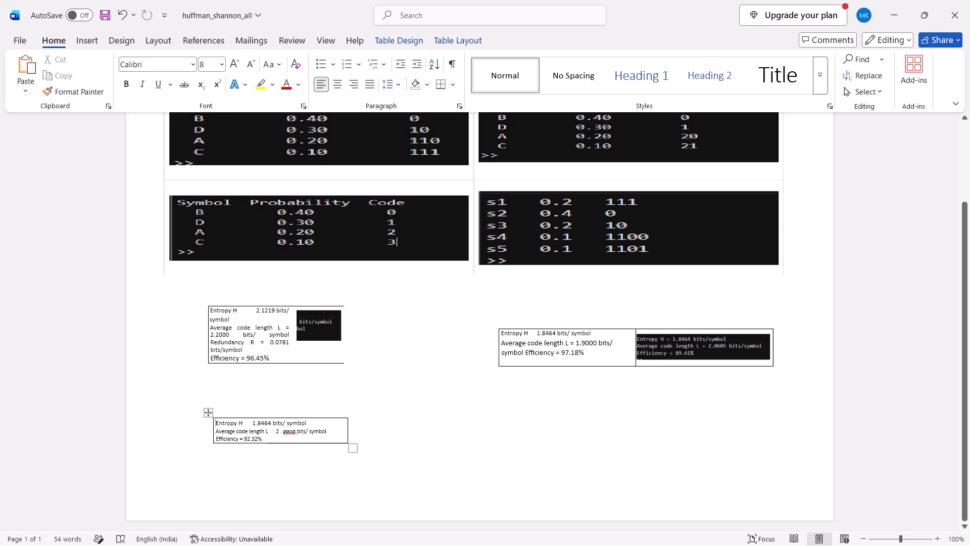
Widen the 92.32% efficiency table to the right so its average code length and efficiency fit on one line.
left_click_drag(346, 428, 398, 433)
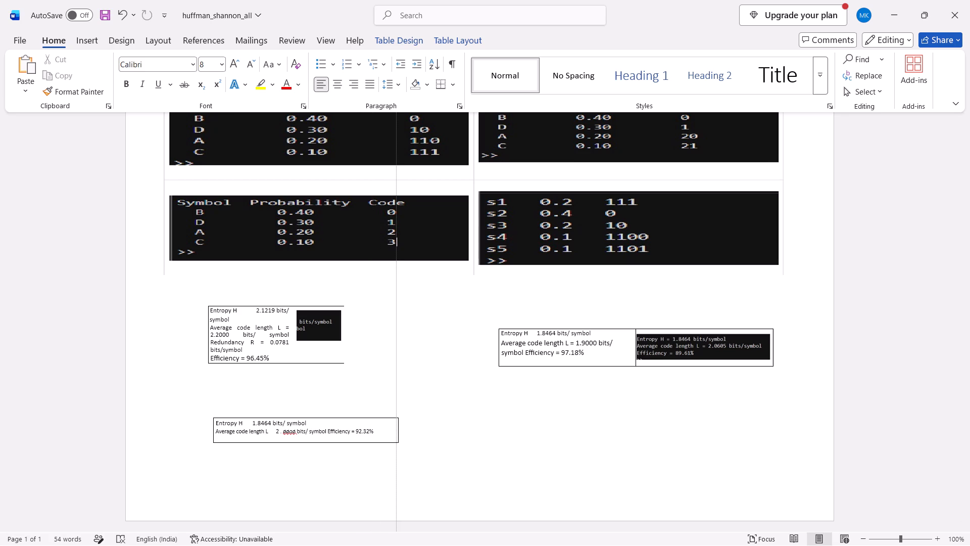
left_click_drag(398, 433, 397, 434)
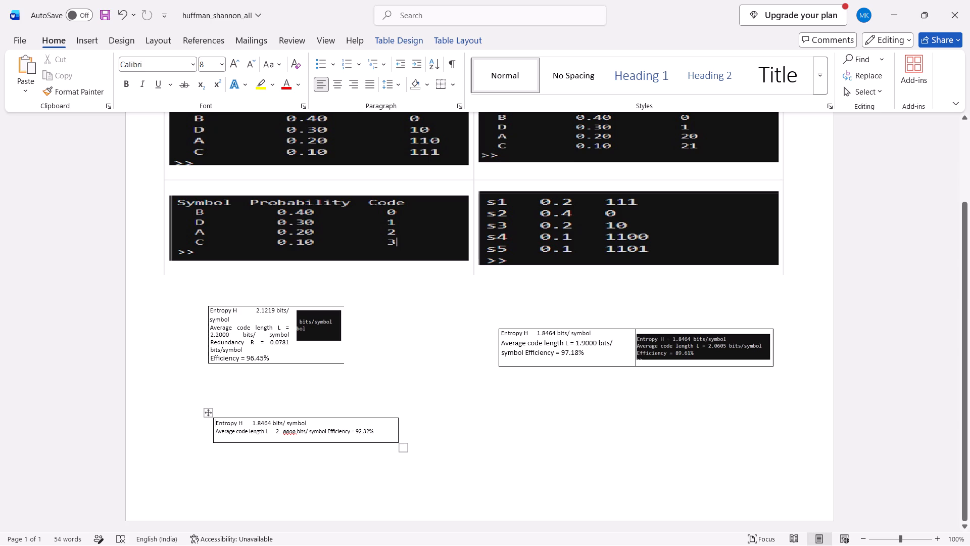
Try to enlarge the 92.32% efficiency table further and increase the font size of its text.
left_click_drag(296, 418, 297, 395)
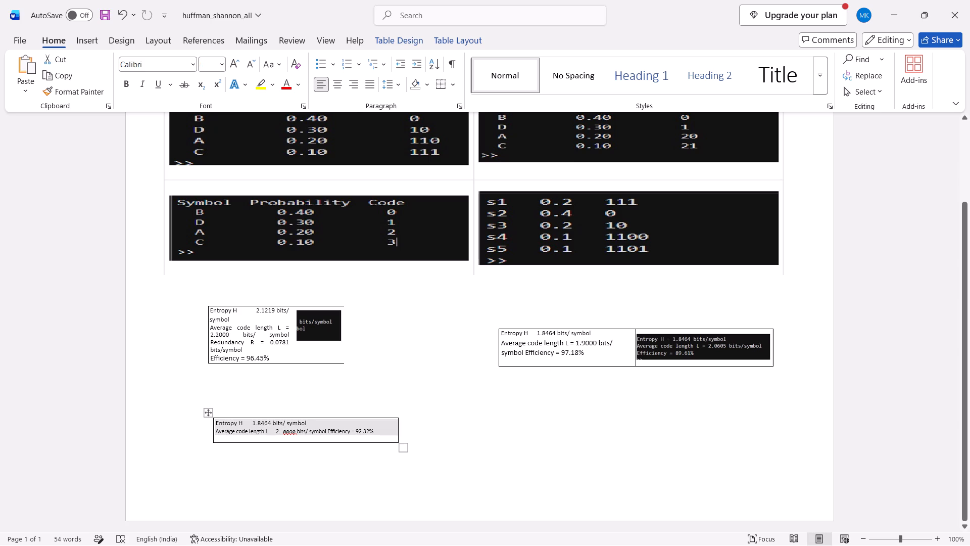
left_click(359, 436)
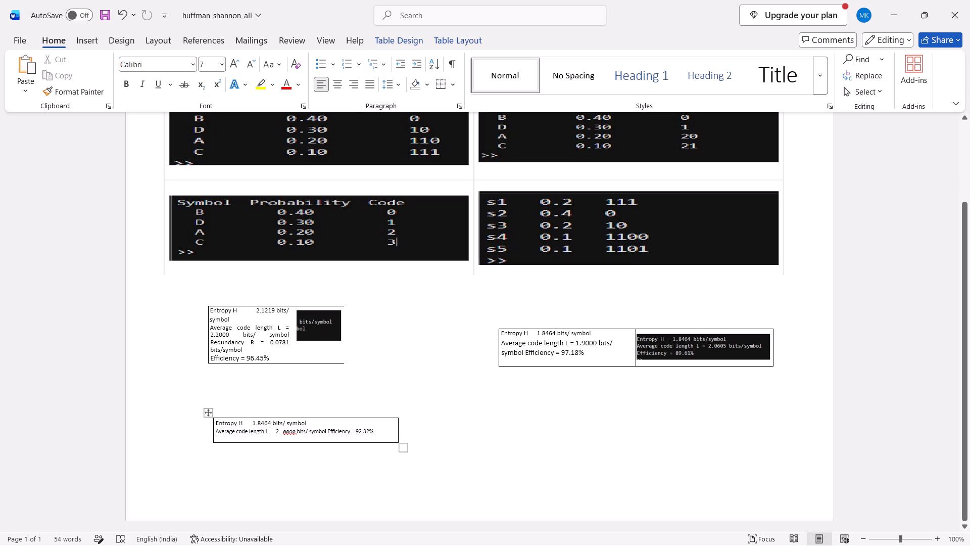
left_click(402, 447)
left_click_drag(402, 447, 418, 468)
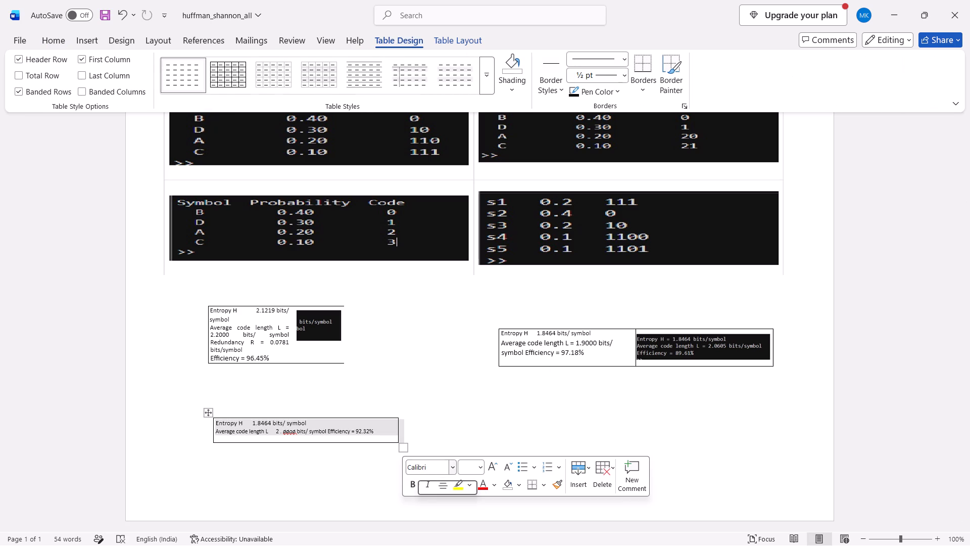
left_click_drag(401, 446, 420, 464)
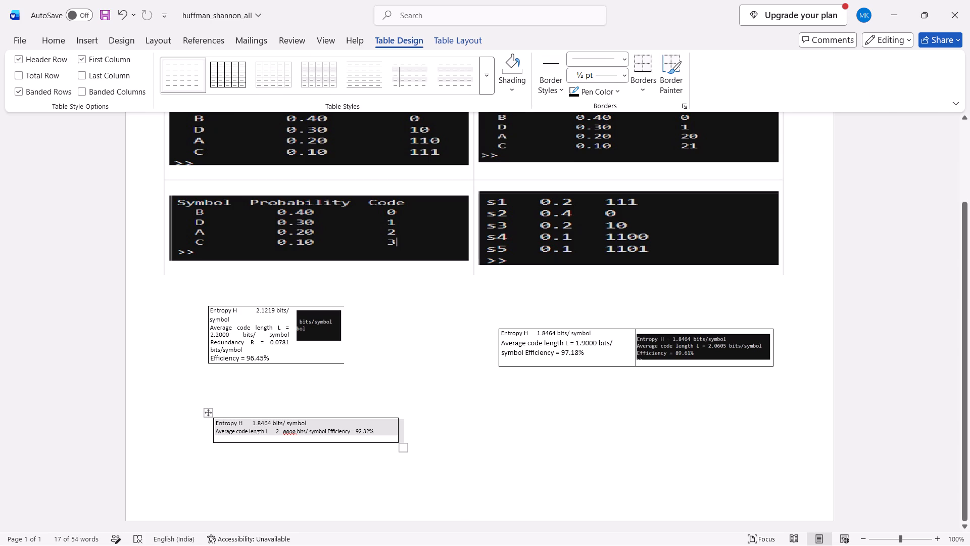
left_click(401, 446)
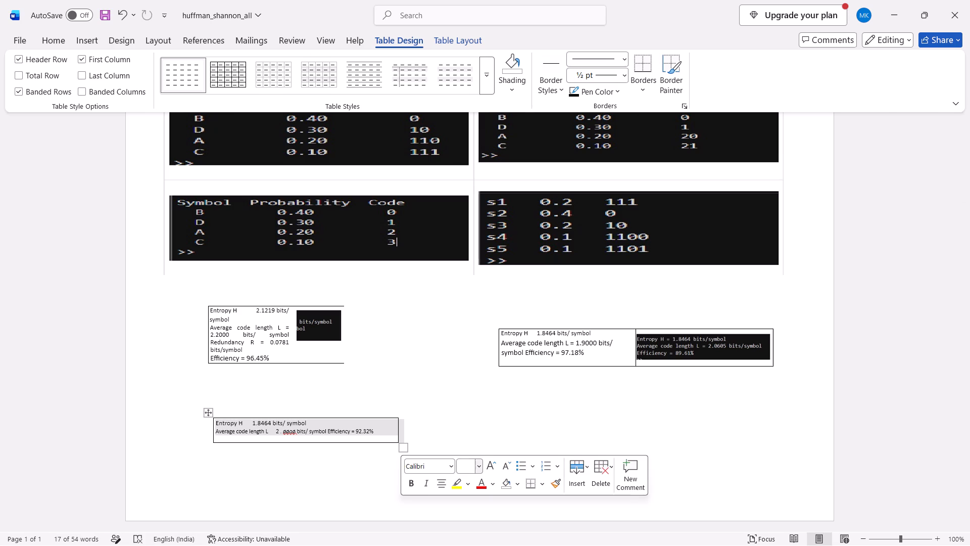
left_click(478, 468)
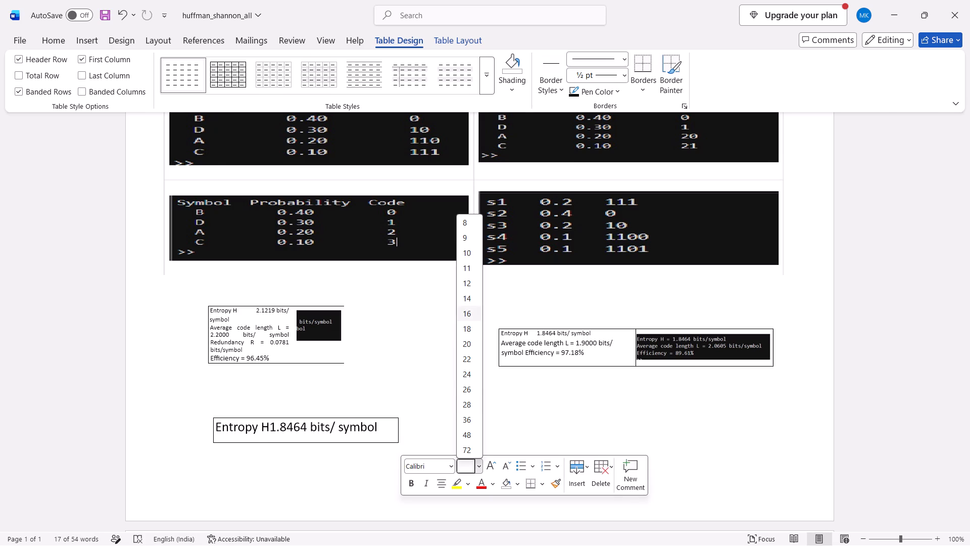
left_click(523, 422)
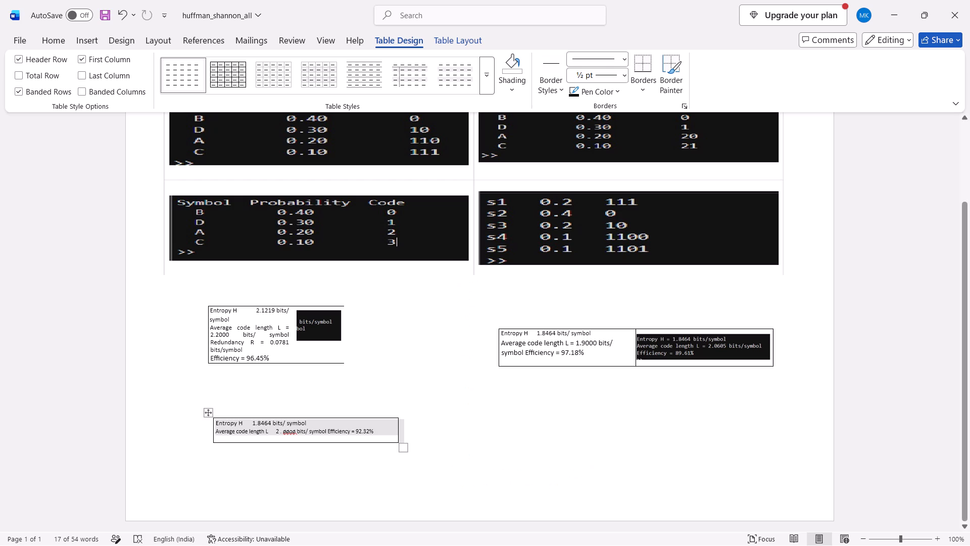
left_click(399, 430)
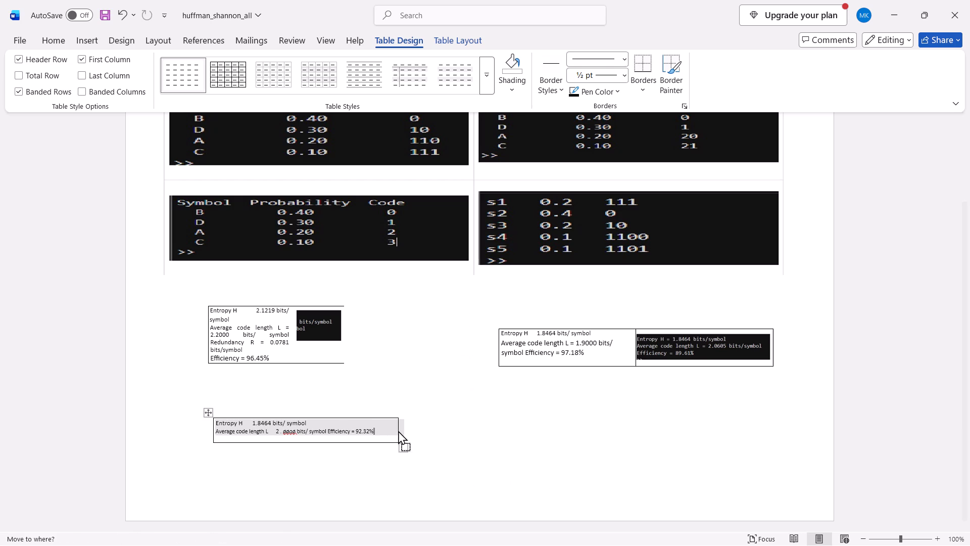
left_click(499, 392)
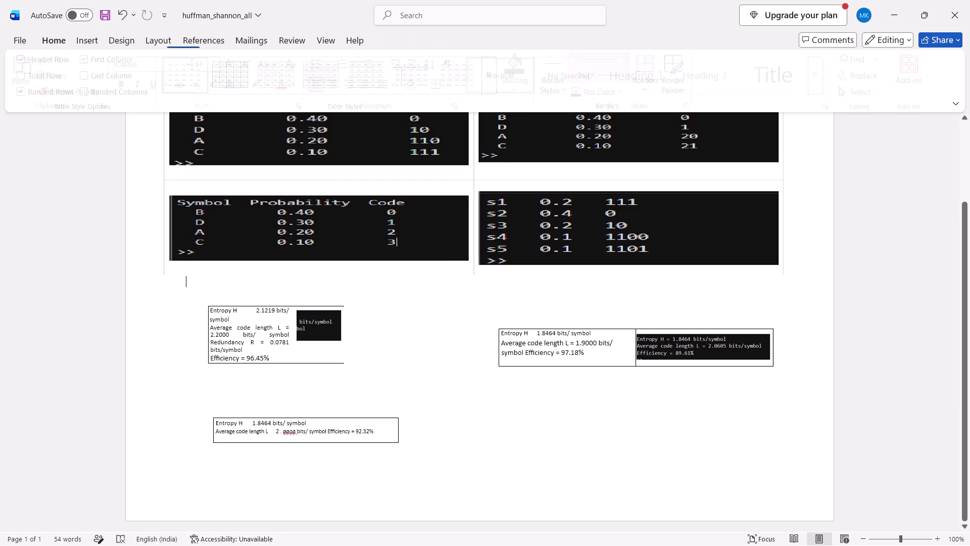
Widen the black bits/symbol picture inside the 96.45% efficiency table slightly.
scroll(315, 335, "up", 1)
left_click(275, 362)
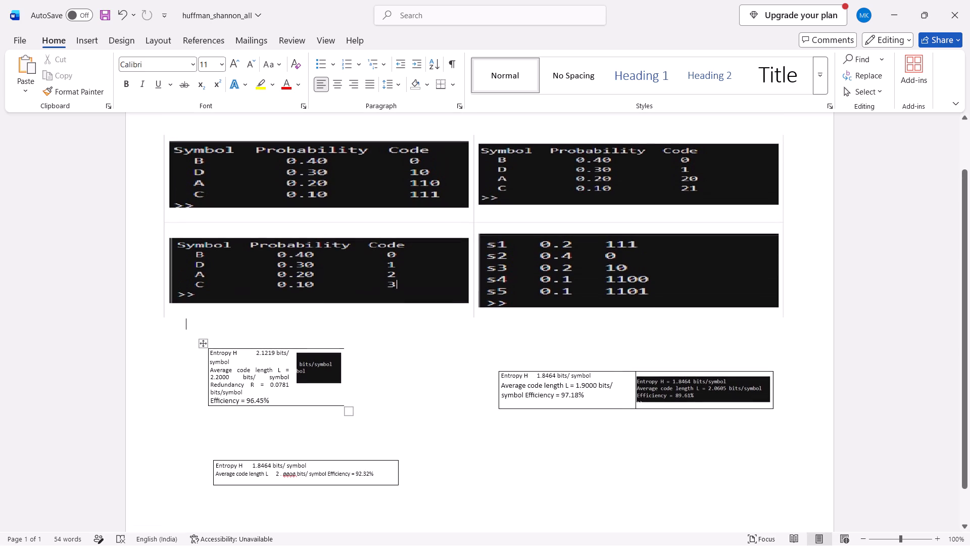
left_click(319, 373)
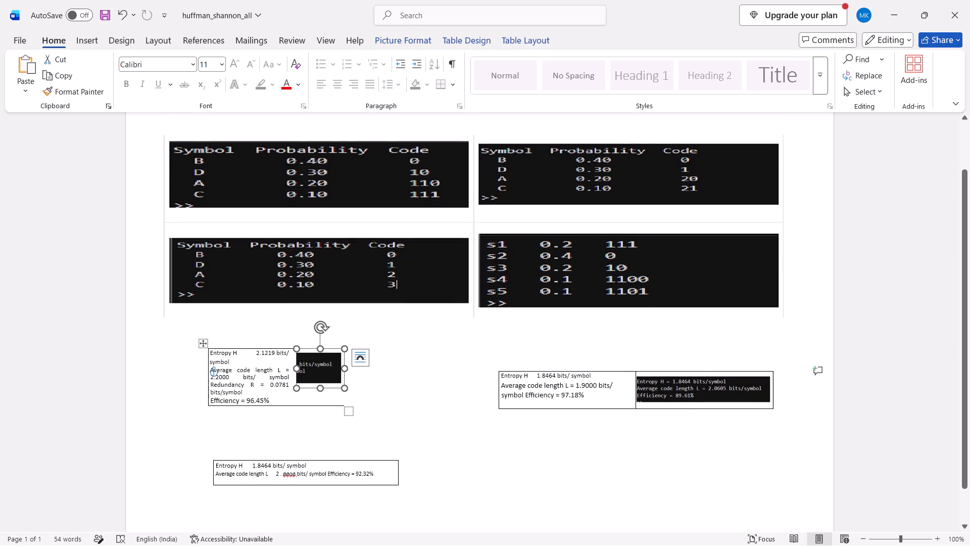
left_click_drag(344, 369, 379, 370)
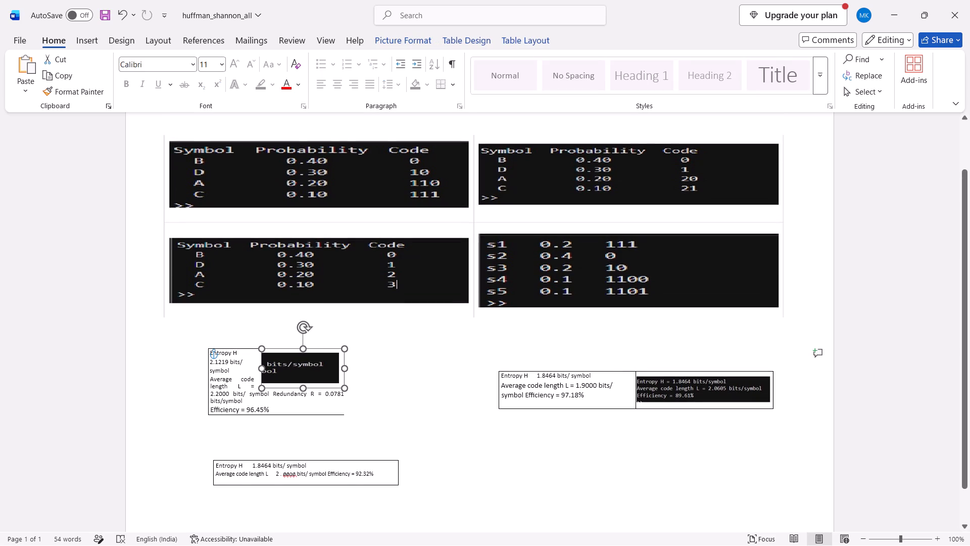
left_click_drag(379, 370, 385, 371)
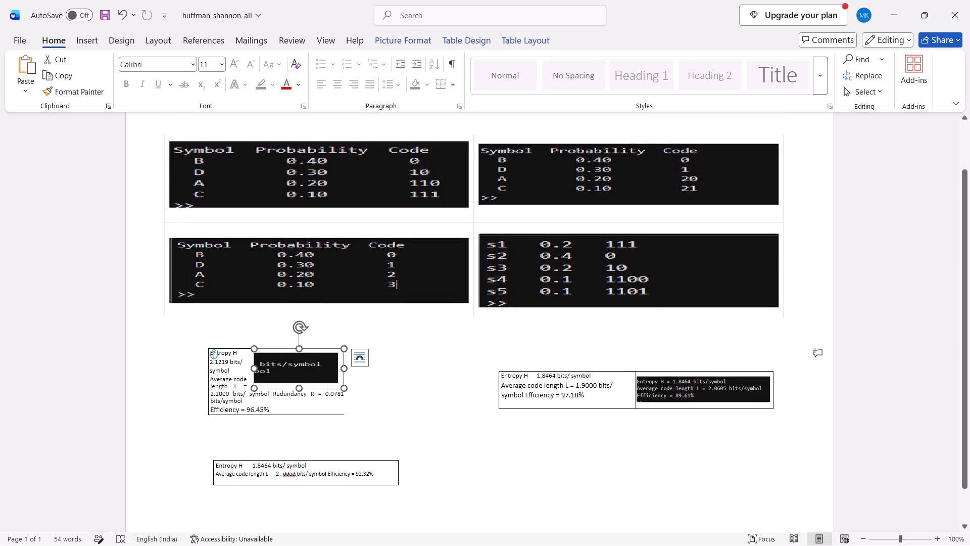
left_click_drag(255, 372, 283, 376)
Widen the 96.45% efficiency table and move its black picture to the table's right edge.
left_click_drag(345, 407, 358, 421)
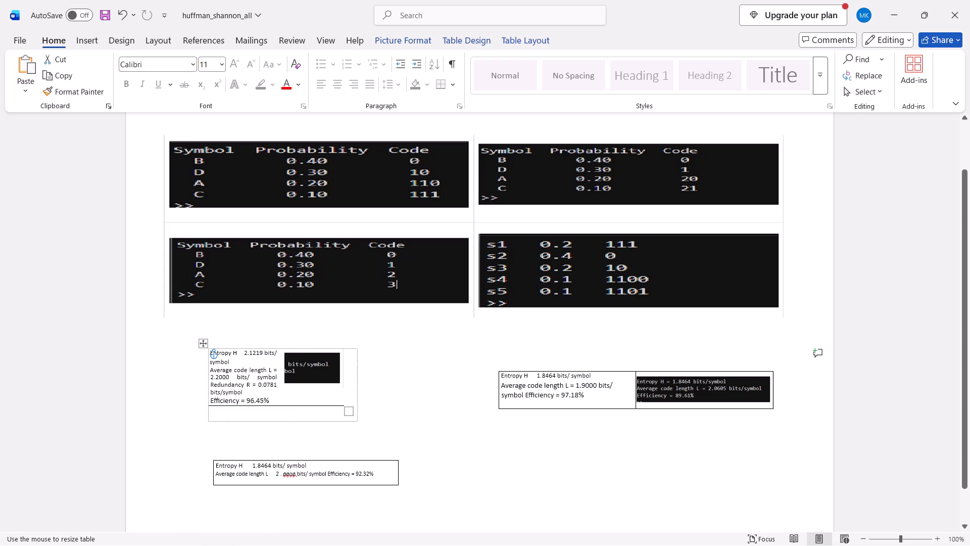
left_click_drag(358, 421, 374, 431)
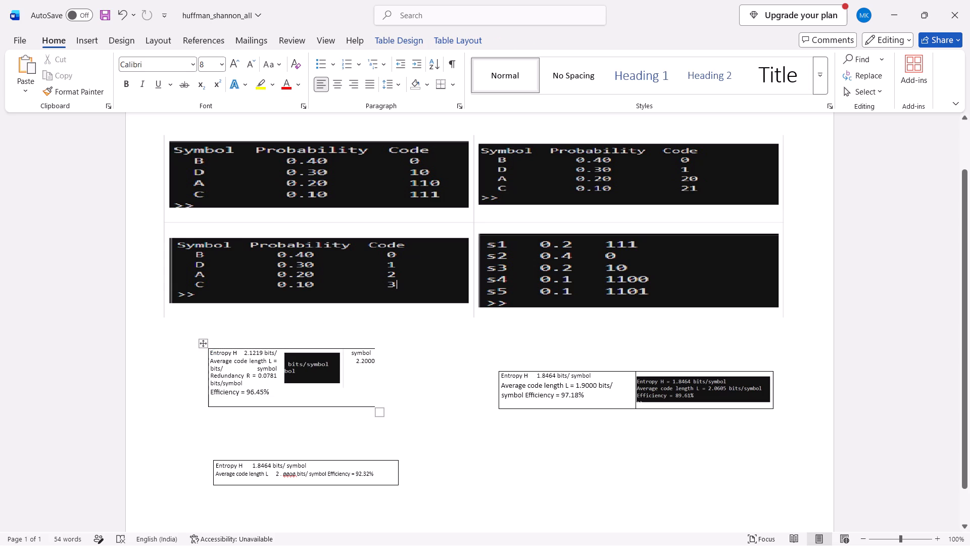
left_click(378, 407)
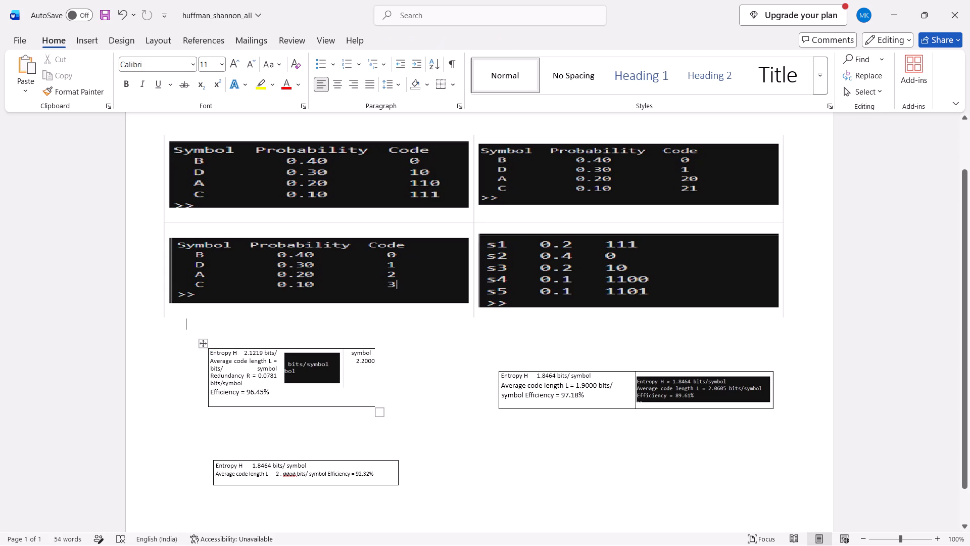
left_click_drag(310, 371, 353, 369)
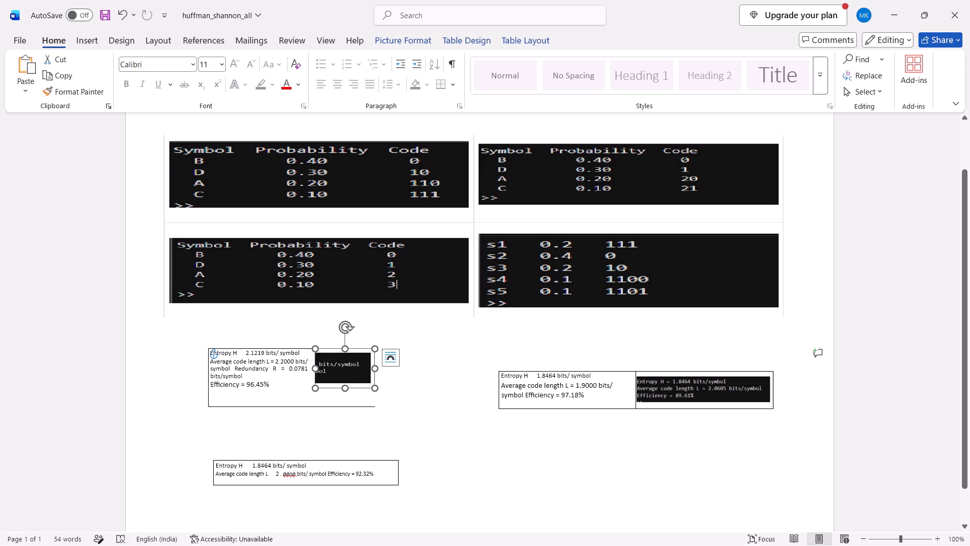
left_click(416, 379)
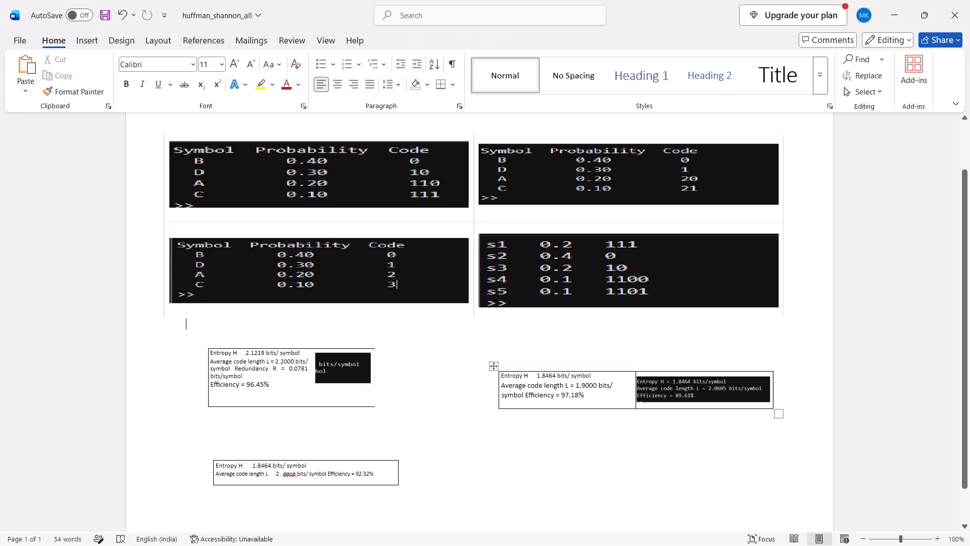
Enlarge the two-cell table with the 97.18% efficiency, making it slightly wider and nearly twice as tall.
left_click_drag(777, 410, 777, 436)
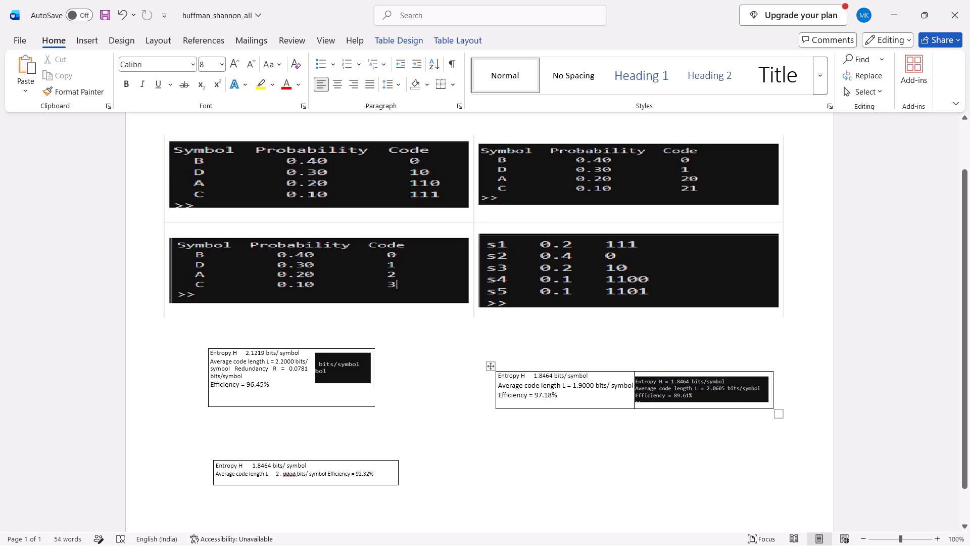
left_click_drag(776, 412, 789, 437)
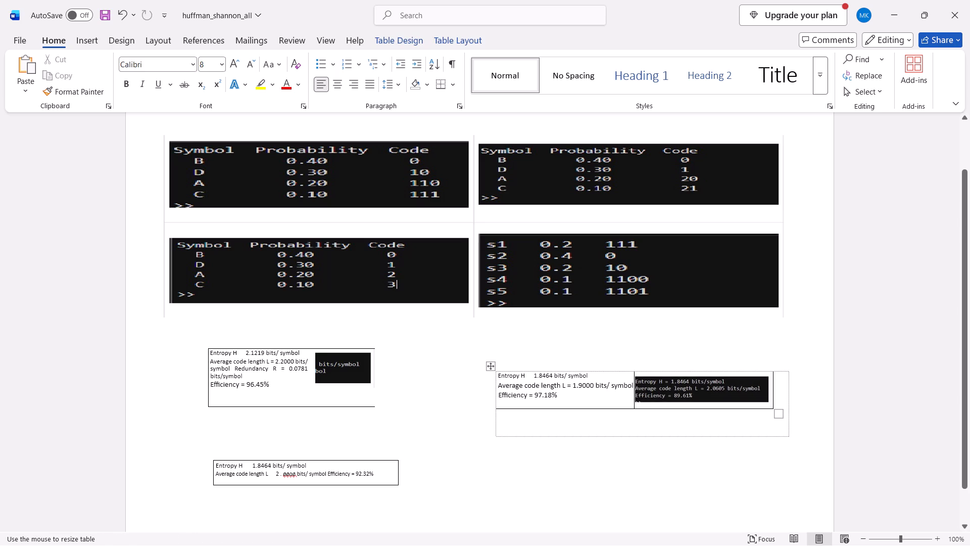
left_click_drag(789, 437, 787, 444)
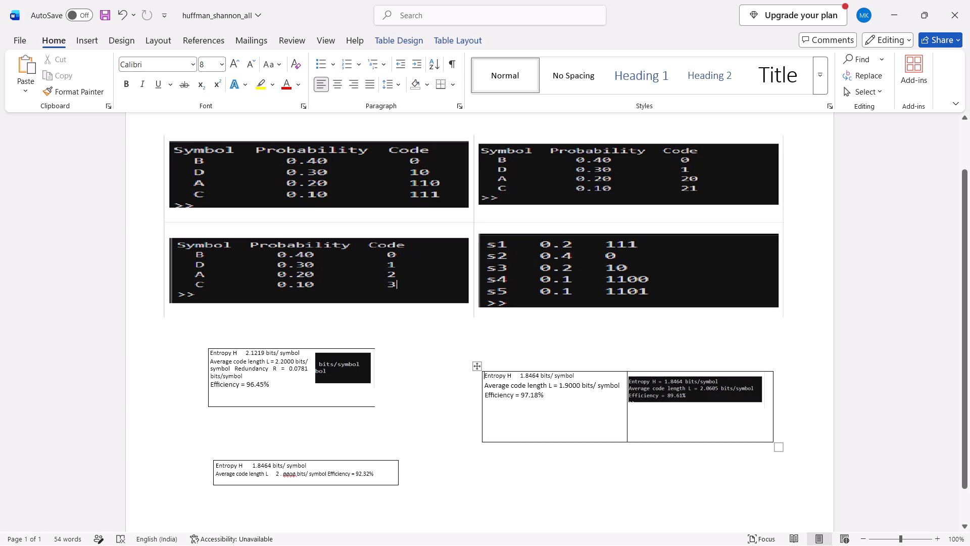
Stretch the 89.61% efficiency picture vertically to about twice its height, filling its table cell.
left_click(670, 394)
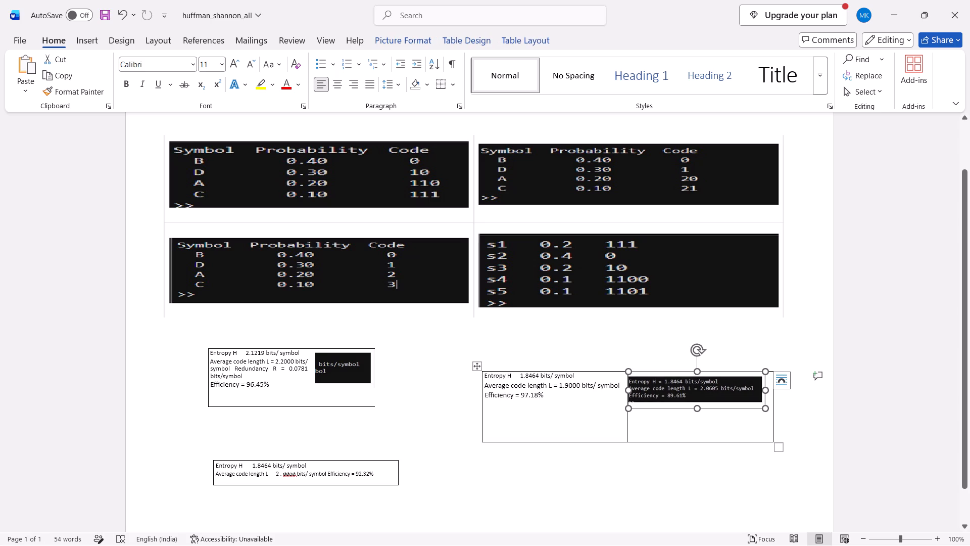
left_click_drag(698, 409, 706, 447)
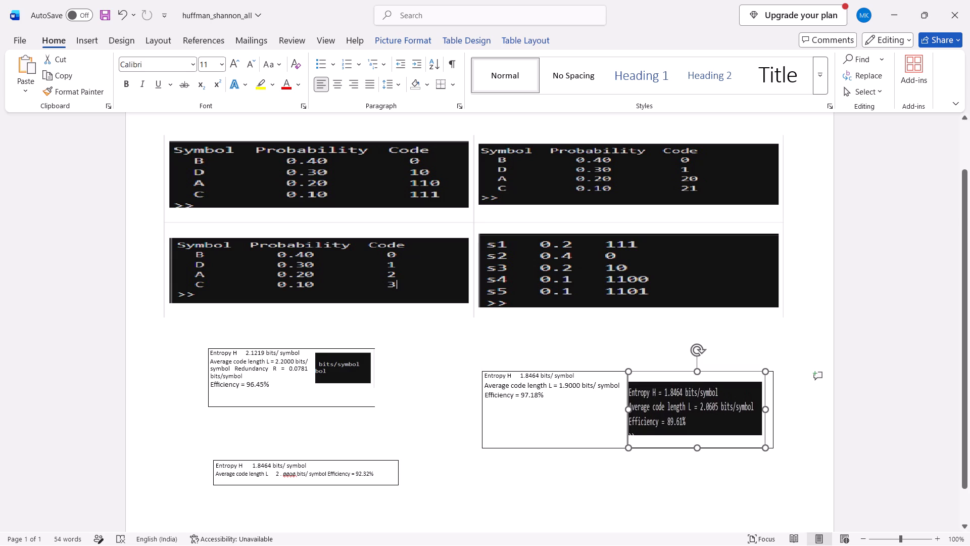
left_click_drag(706, 447, 706, 446)
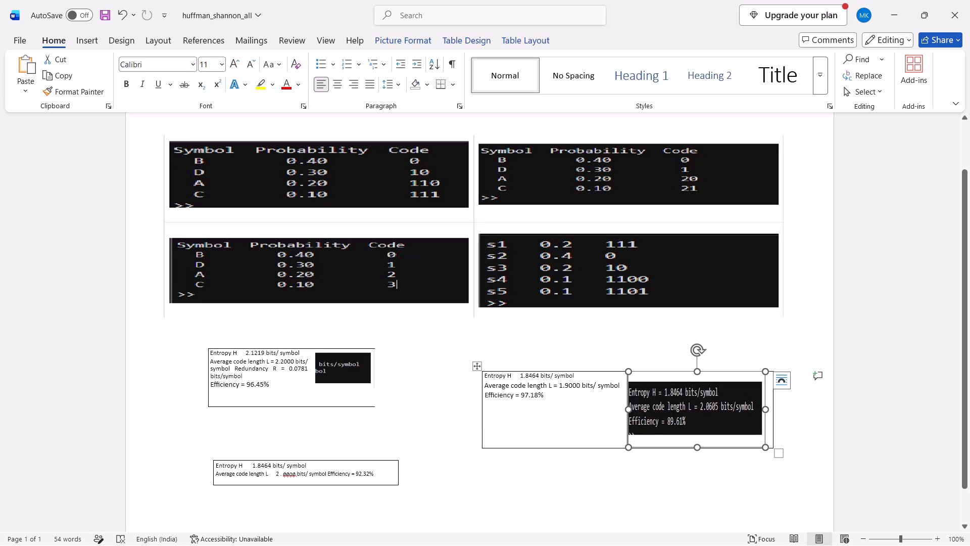
Insert two blank lines above the 97.18% efficiency text and set the text's font size to 12.
left_click(574, 375)
left_click(484, 375)
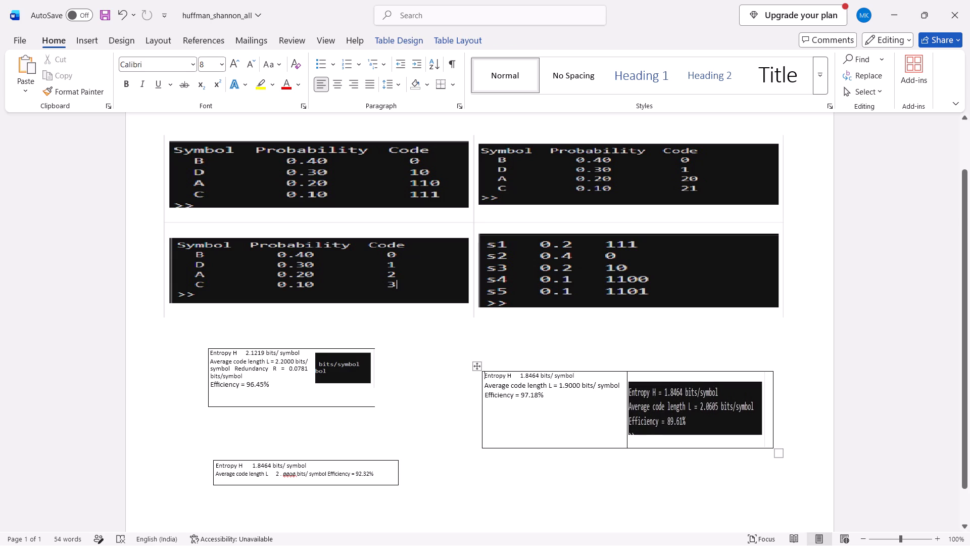
key("Return")
key("Return")
key("Up")
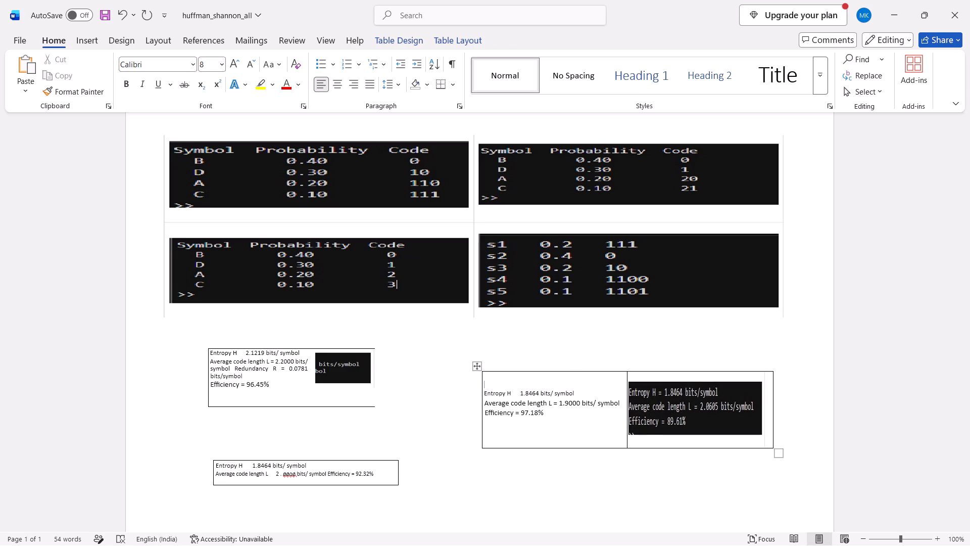
left_click_drag(484, 393, 549, 419)
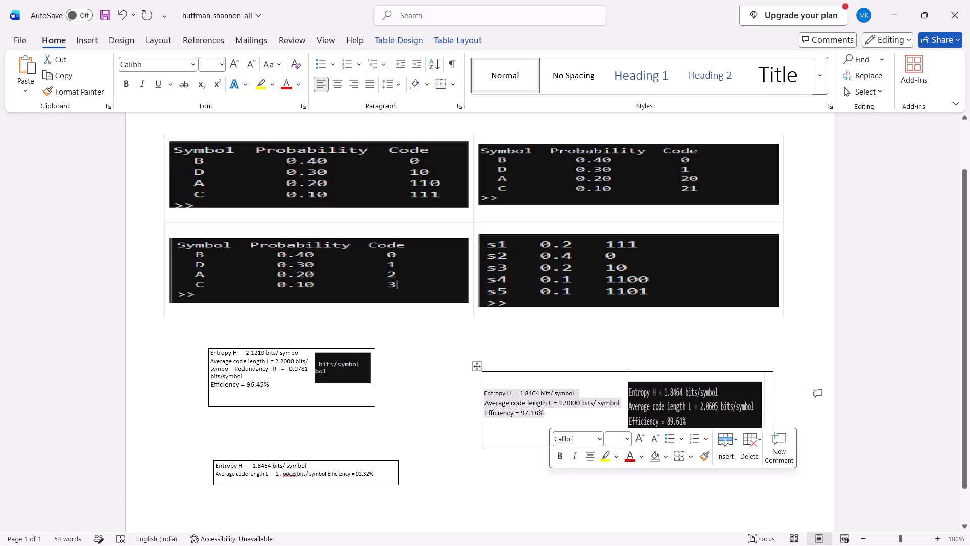
left_click(627, 442)
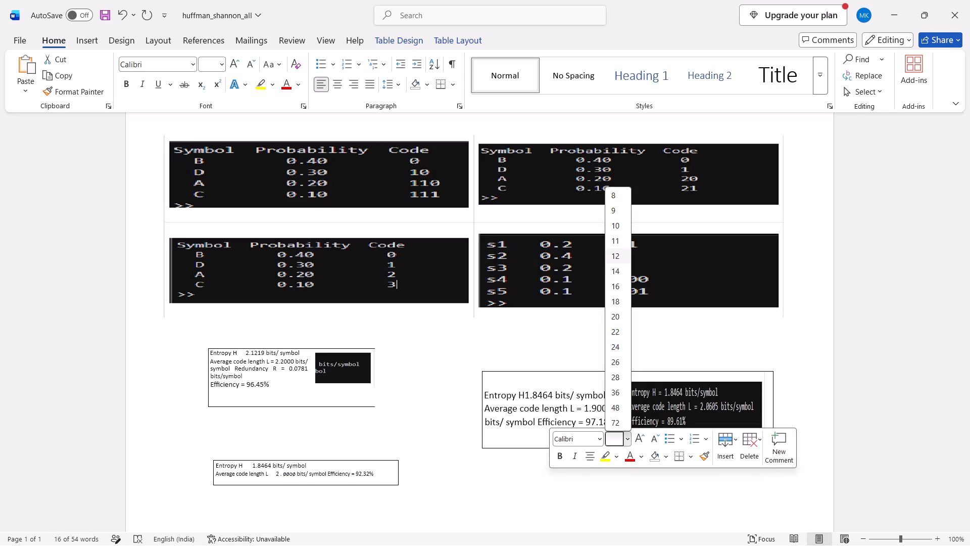
left_click(619, 262)
left_click(529, 332)
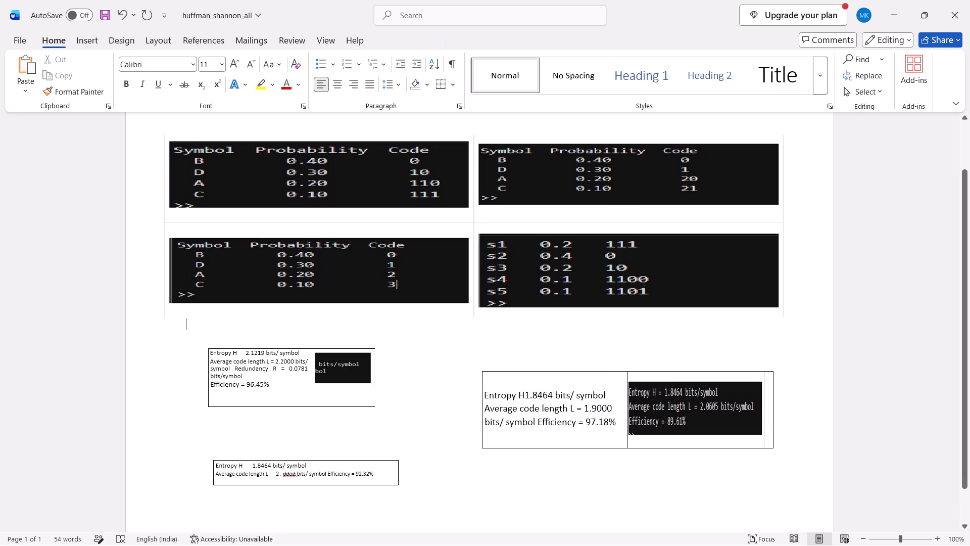
Enlarge the 96.45% efficiency table again, extending it to the right and slightly downward.
left_click(329, 380)
left_click(360, 404)
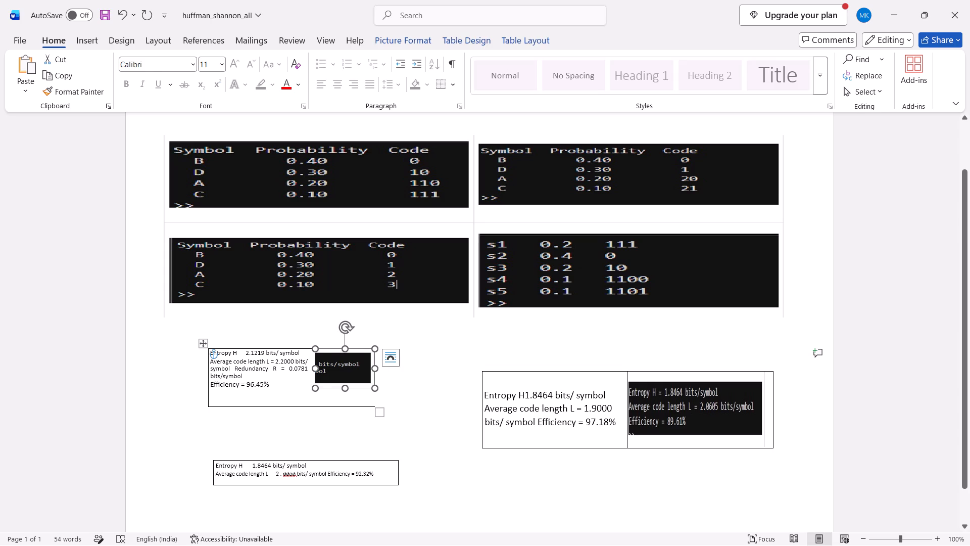
left_click_drag(381, 411, 399, 420)
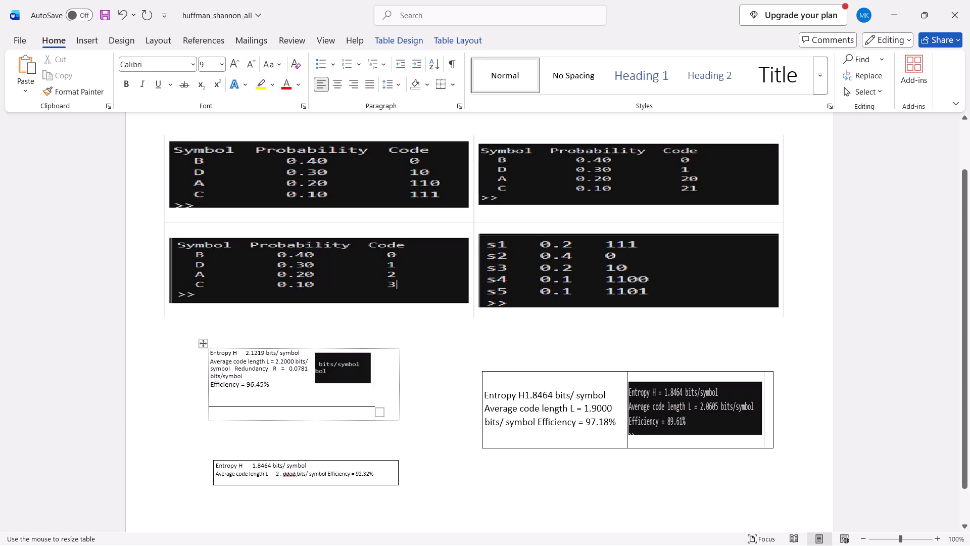
left_click_drag(399, 420, 408, 415)
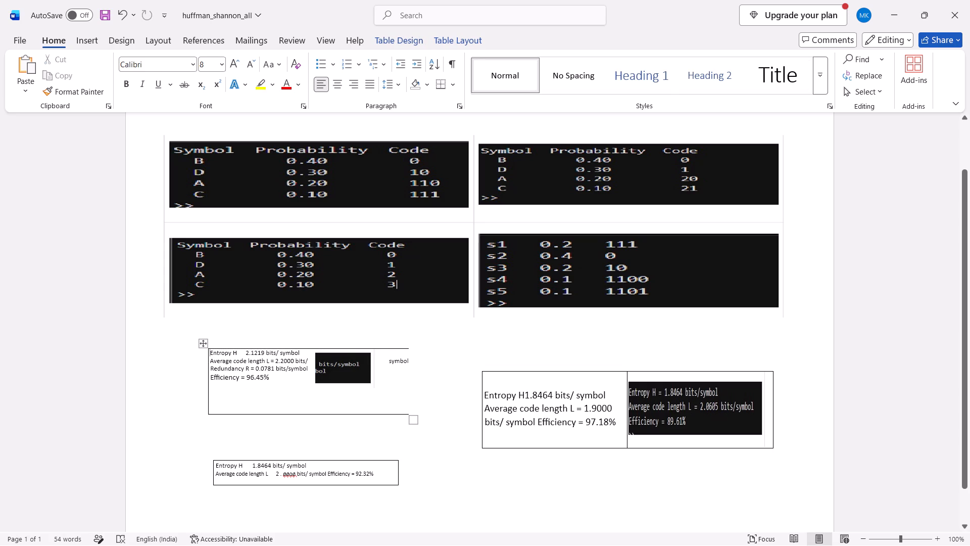
Stretch the black picture in the 96.45% efficiency table horizontally to the table's new right edge.
left_click(352, 371)
left_click_drag(377, 368, 406, 372)
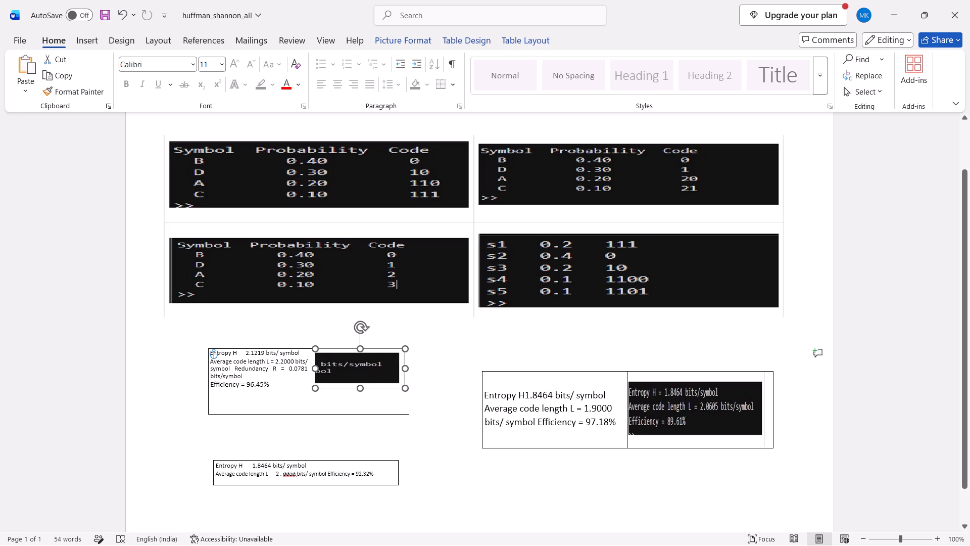
Widen the black picture in the 96.45% efficiency table slightly and stretch it vertically to the table's bottom edge.
left_click_drag(406, 372, 409, 375)
left_click_drag(364, 387, 364, 411)
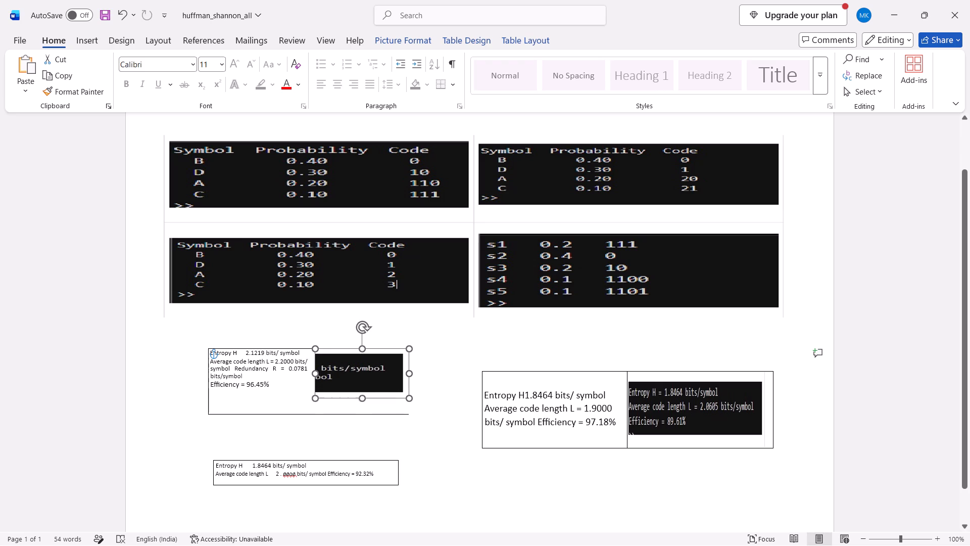
left_click_drag(364, 411, 365, 418)
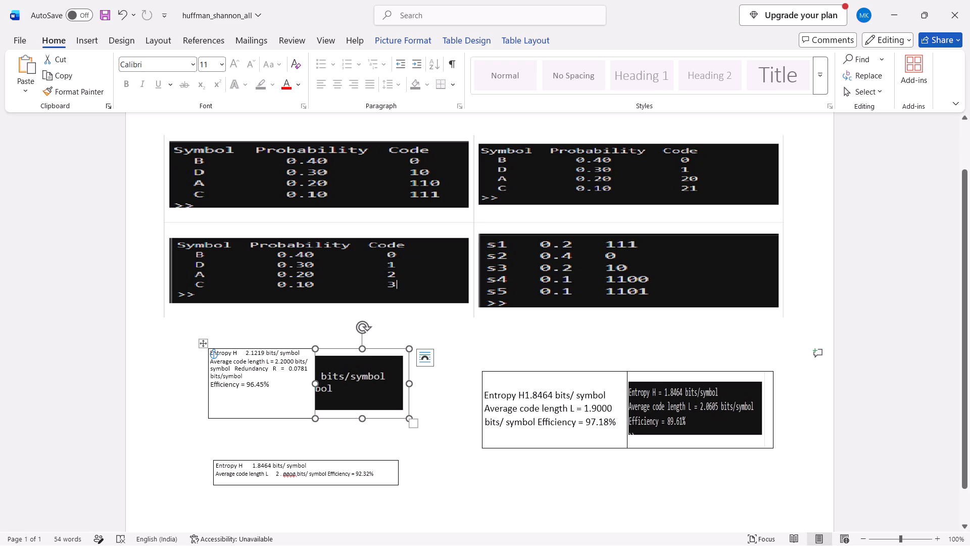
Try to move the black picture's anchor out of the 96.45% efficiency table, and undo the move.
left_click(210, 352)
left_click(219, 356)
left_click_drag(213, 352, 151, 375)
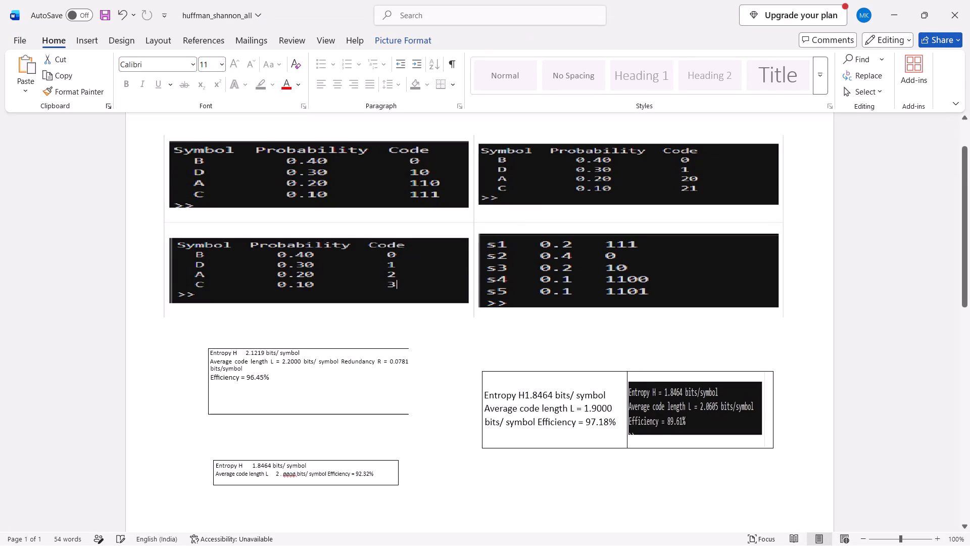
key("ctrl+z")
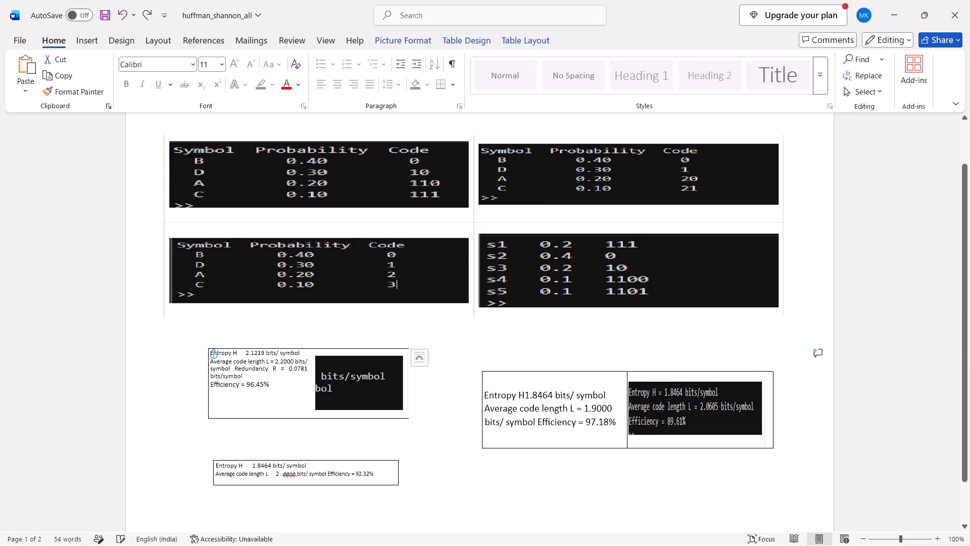
Set the font size of all text in the 96.45% efficiency table to 12.
left_click(227, 366)
triple_click(227, 366)
left_click(227, 366)
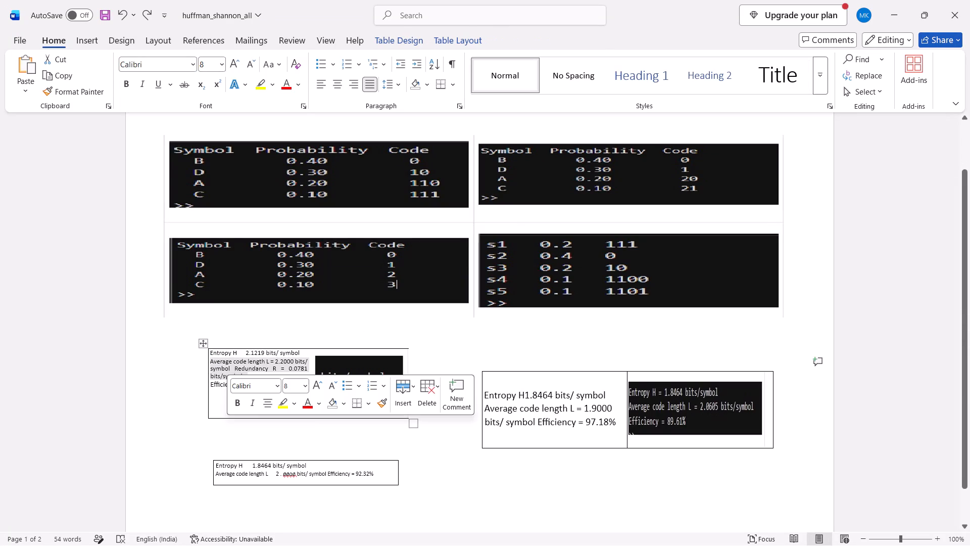
triple_click(227, 366)
left_click(227, 366)
left_click(249, 367)
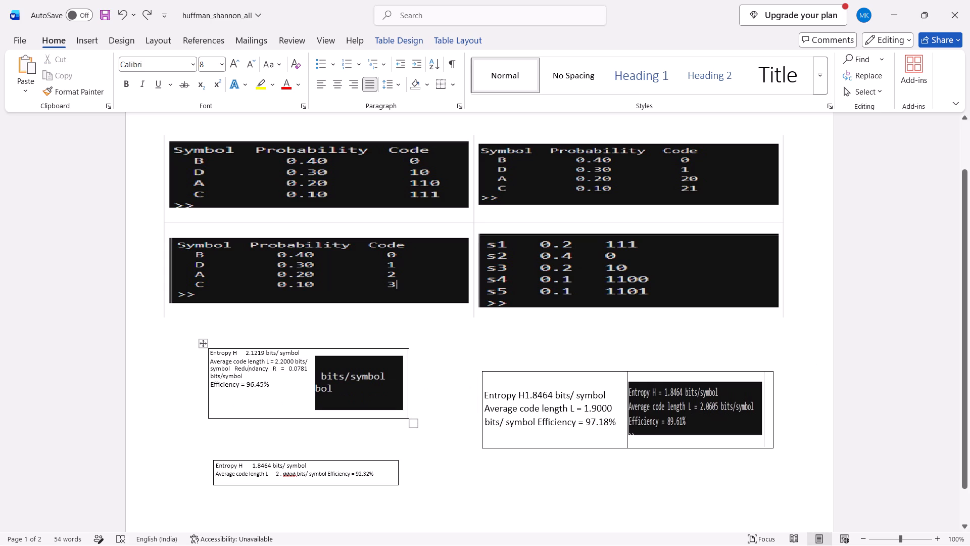
left_click_drag(272, 387, 217, 349)
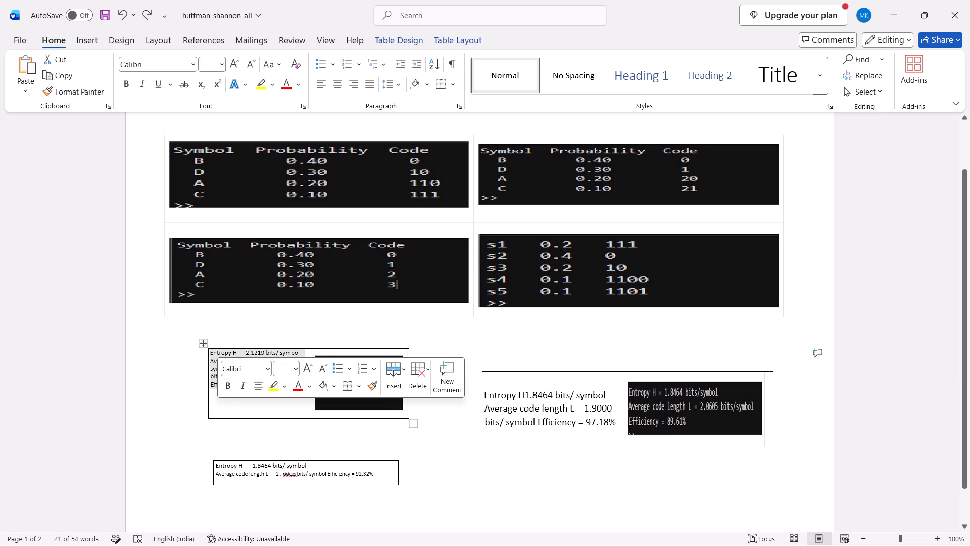
left_click(296, 371)
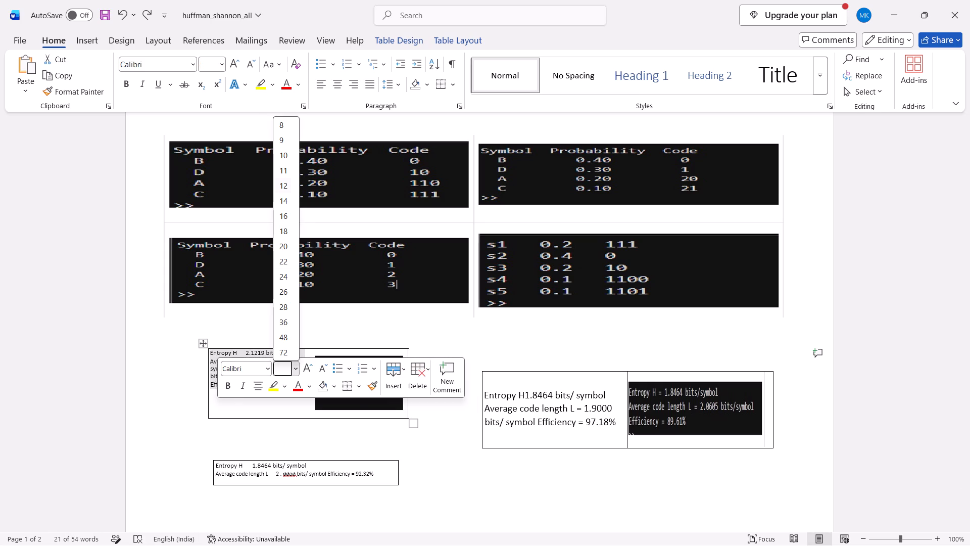
left_click(287, 181)
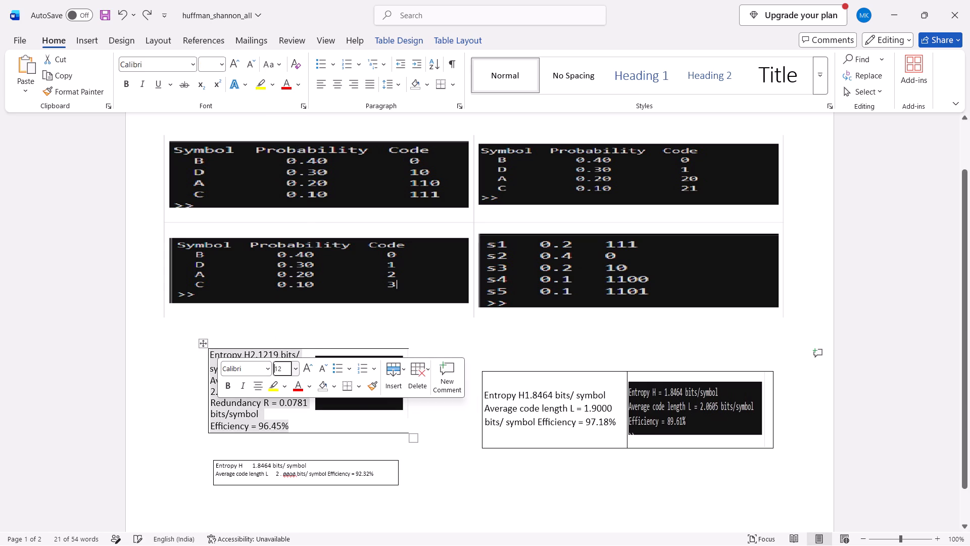
left_click(174, 414)
Stretch the black picture in the 96.45% efficiency table downward to match the height of the enlarged text cell.
left_click(392, 406)
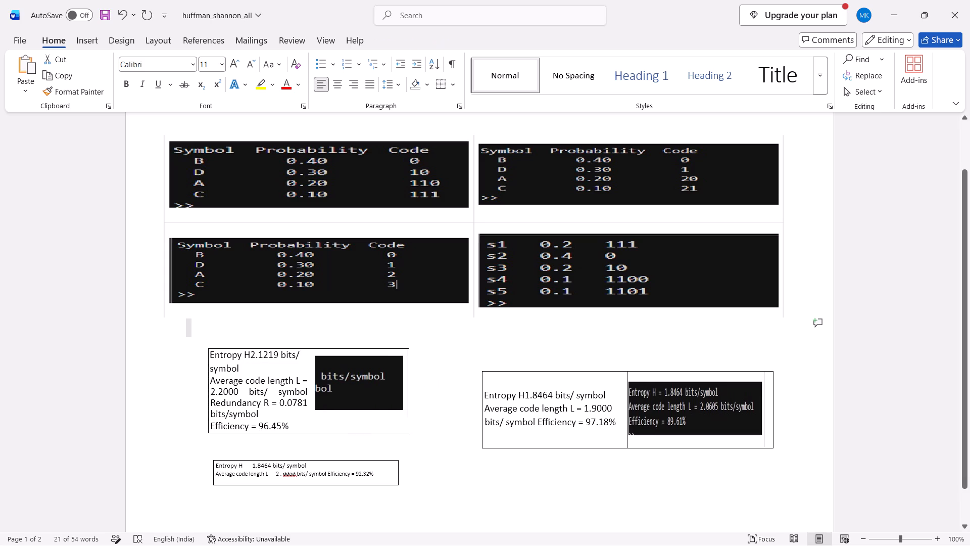
left_click_drag(364, 419, 365, 433)
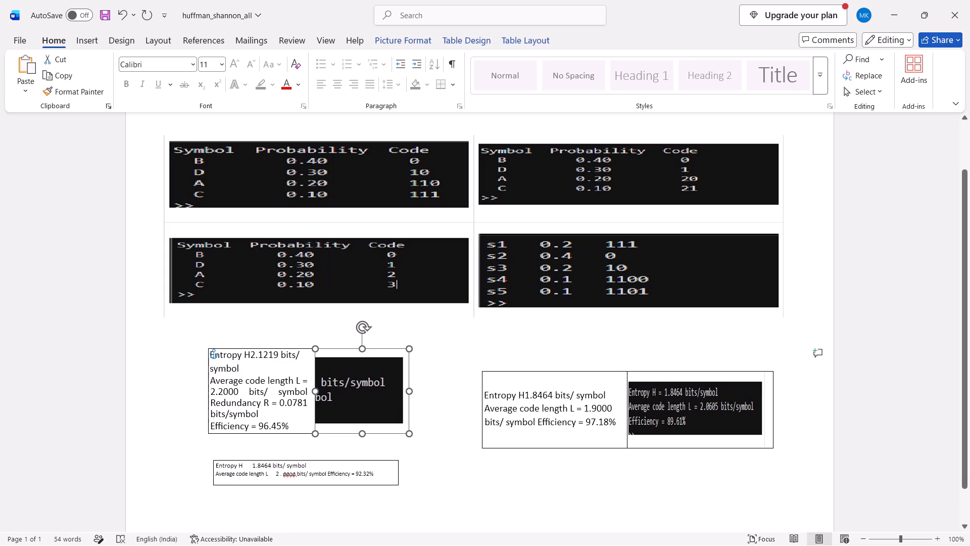
left_click_drag(365, 433, 366, 433)
Put the L after "Average code length" in parentheses in the 96.45% efficiency text, removing the space before the equals sign.
left_click(293, 381)
key("Right")
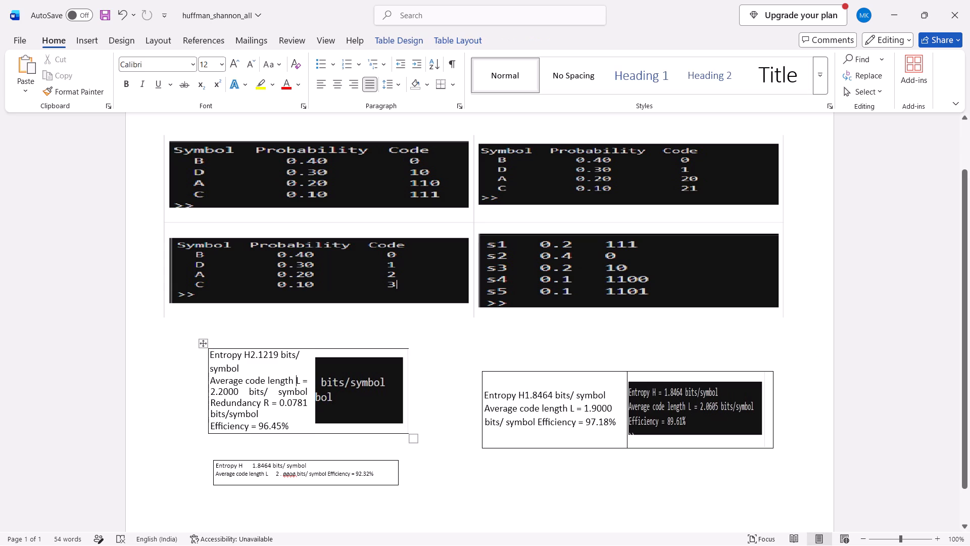
key("shift+parenleft")
key("Right")
key("Right")
key("Left")
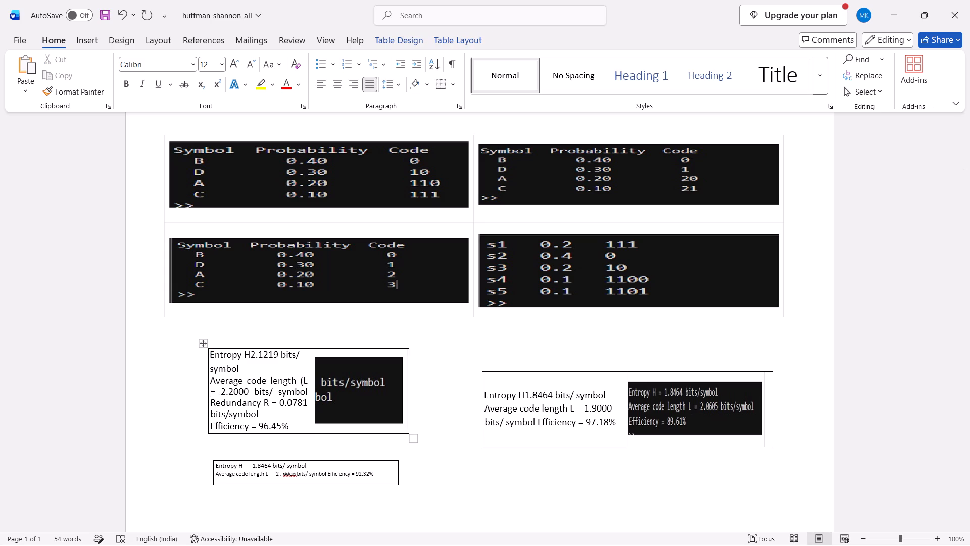
key("Left")
key("Right")
key("Left")
key("Right")
key("Right")
key("shift+parenright")
key("Left")
key("BackSpace")
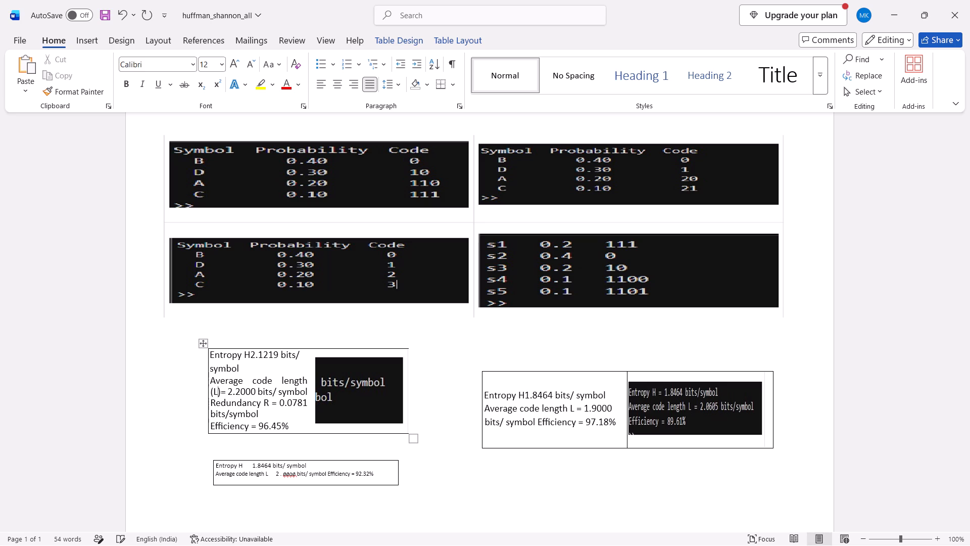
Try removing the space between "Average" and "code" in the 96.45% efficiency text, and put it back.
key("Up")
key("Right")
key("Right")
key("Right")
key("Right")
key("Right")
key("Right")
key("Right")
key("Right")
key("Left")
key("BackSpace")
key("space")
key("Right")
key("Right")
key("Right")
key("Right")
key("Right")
Adjust the width of the 96.45% efficiency table so its right edge extends slightly past the black picture.
left_click(409, 385)
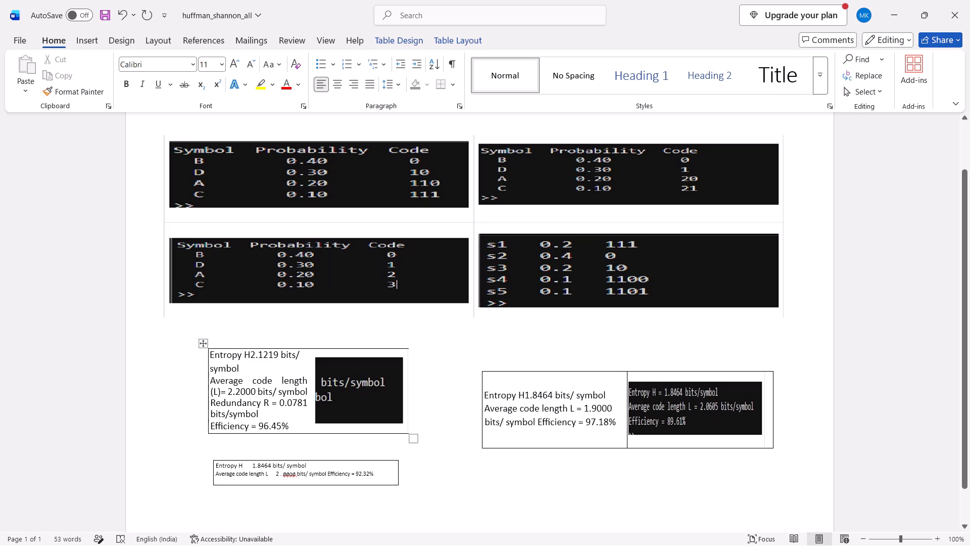
left_click_drag(415, 439, 432, 438)
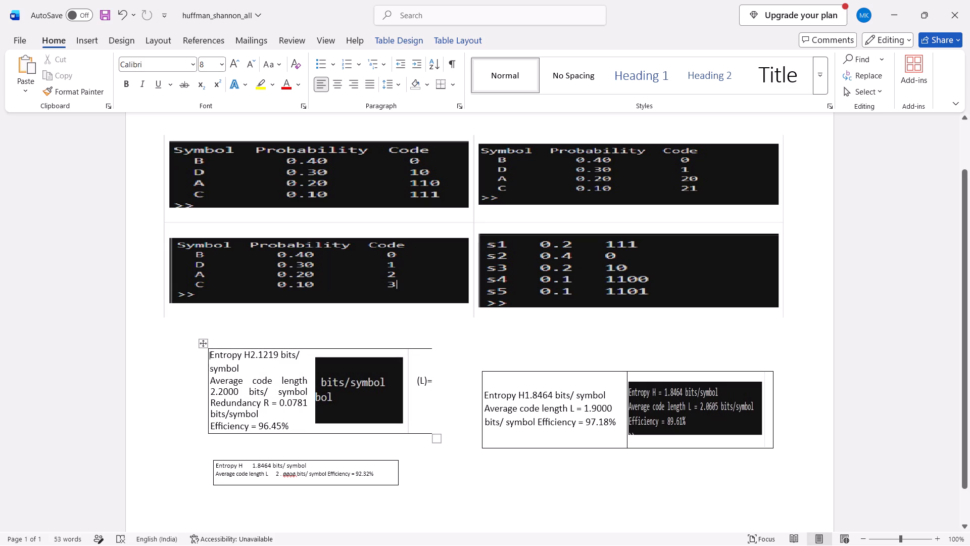
left_click_drag(435, 436, 413, 431)
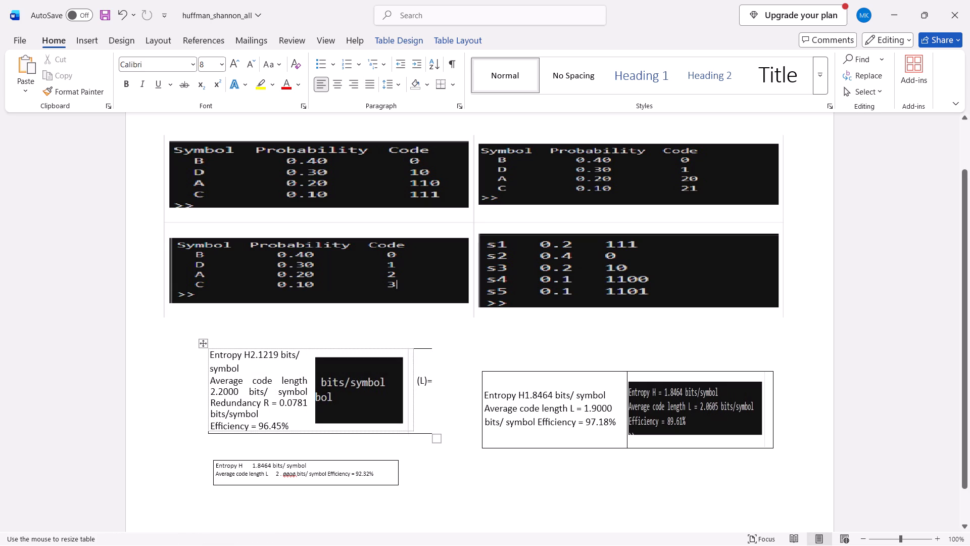
left_click_drag(413, 431, 404, 433)
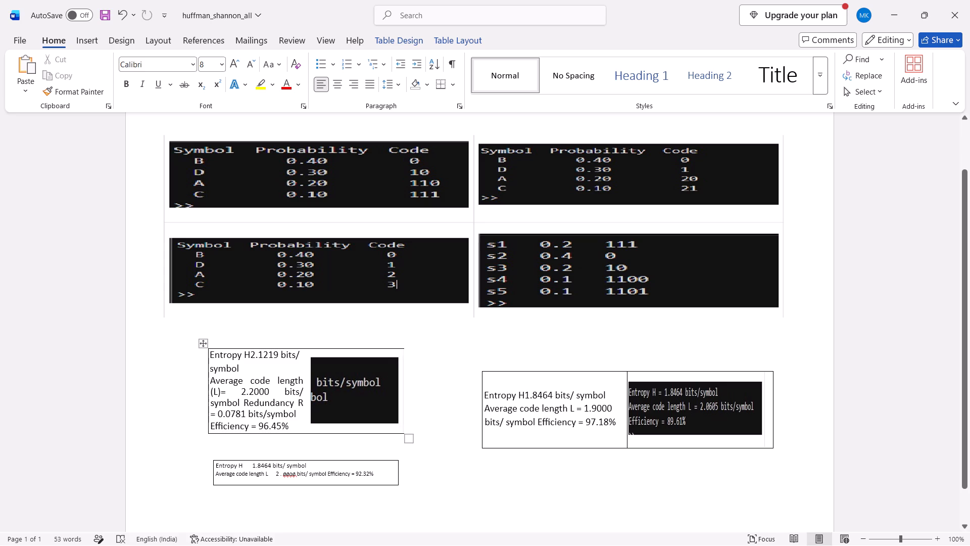
scroll(153, 361, "up", 1)
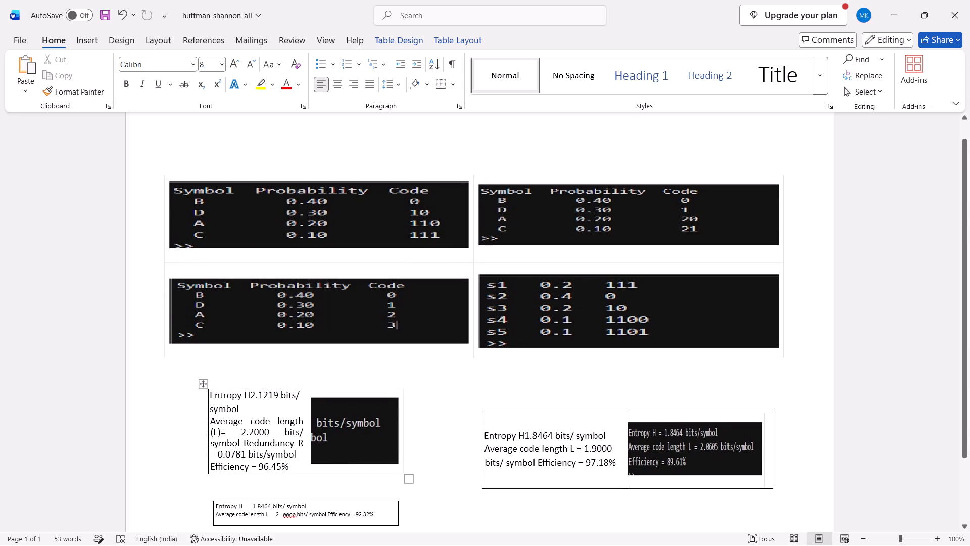
left_click_drag(406, 475, 417, 478)
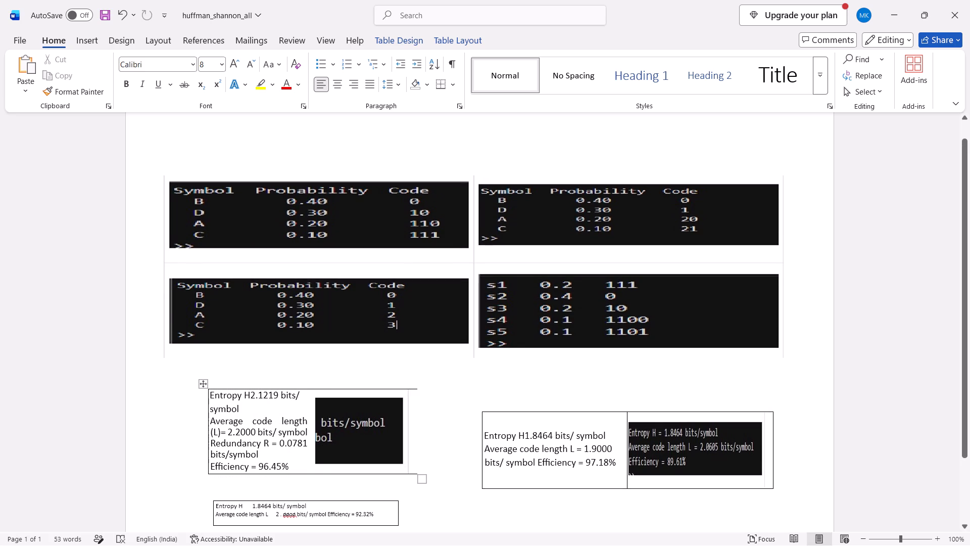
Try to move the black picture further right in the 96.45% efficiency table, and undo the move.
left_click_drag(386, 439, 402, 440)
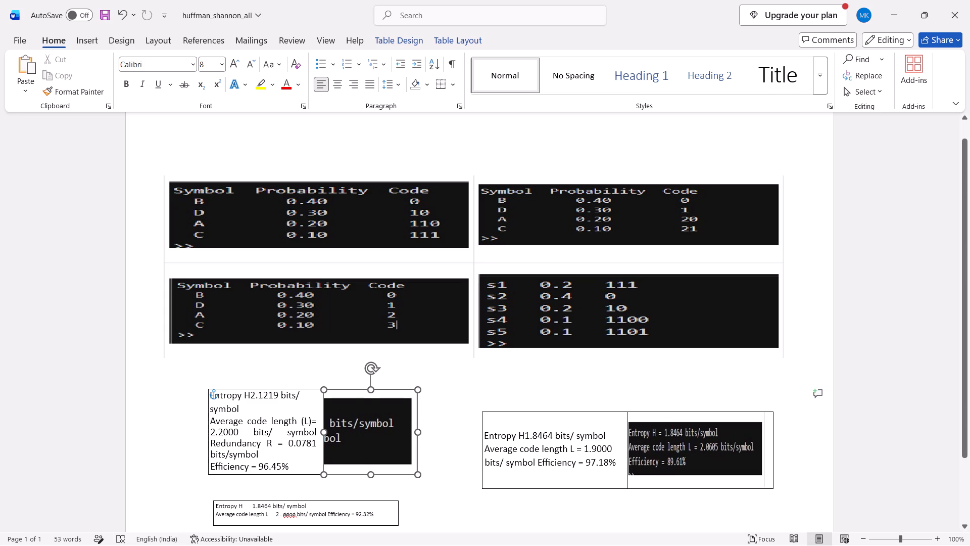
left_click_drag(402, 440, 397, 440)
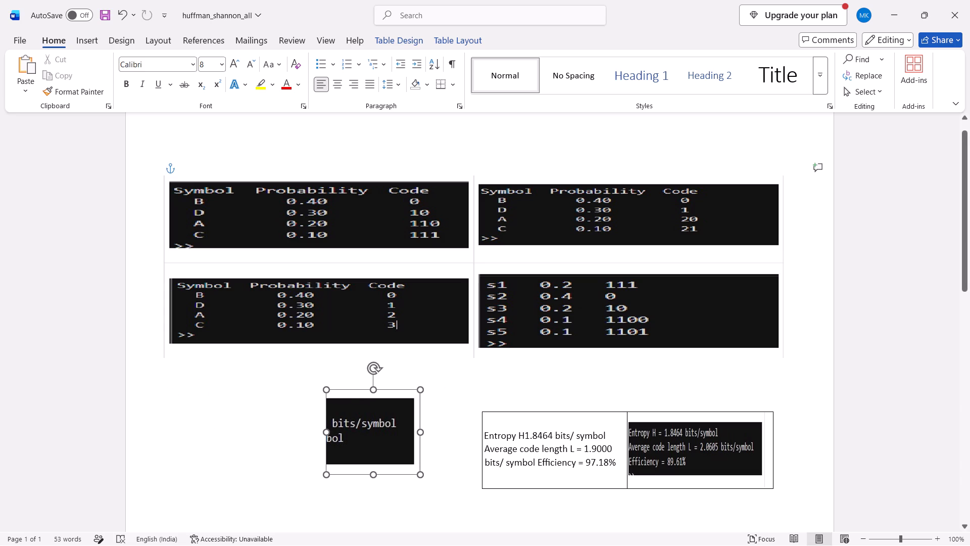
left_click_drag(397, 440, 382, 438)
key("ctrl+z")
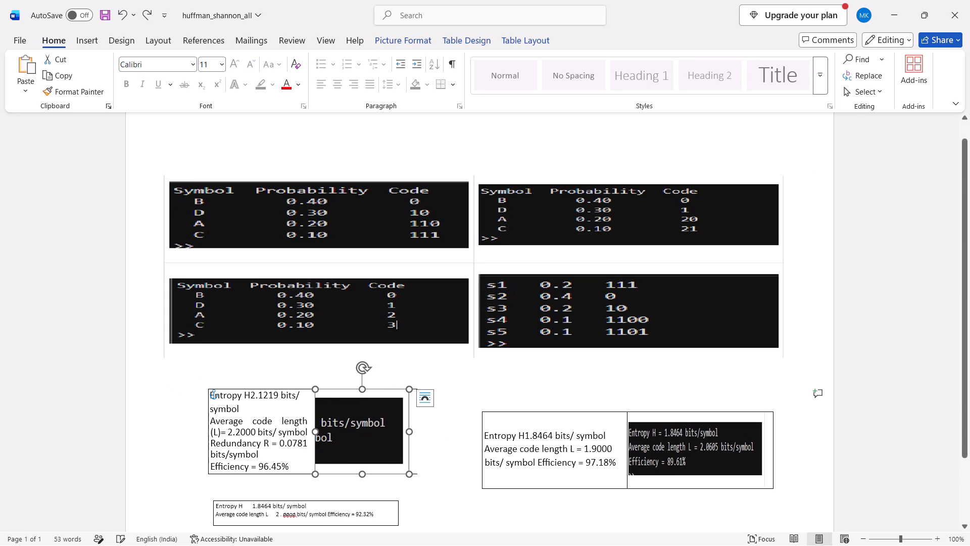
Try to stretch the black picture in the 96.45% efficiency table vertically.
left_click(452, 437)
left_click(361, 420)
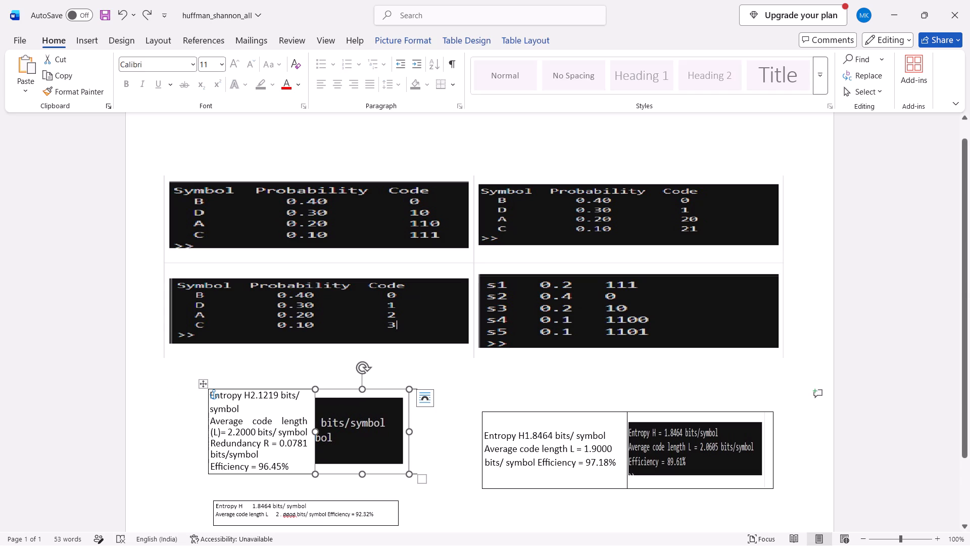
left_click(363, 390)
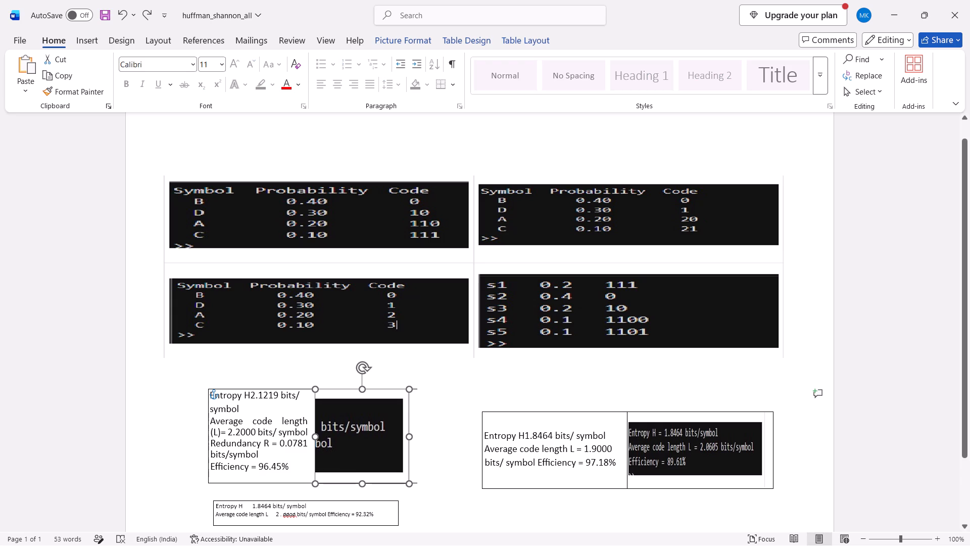
Enlarge the 92.32% efficiency table, extending it to the right and downward.
scroll(423, 452, "down", 1)
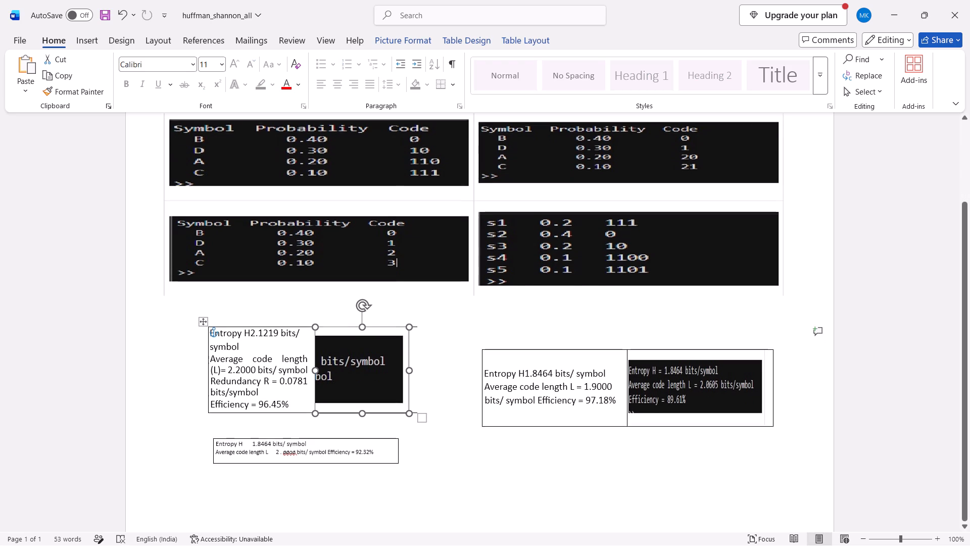
left_click(312, 430)
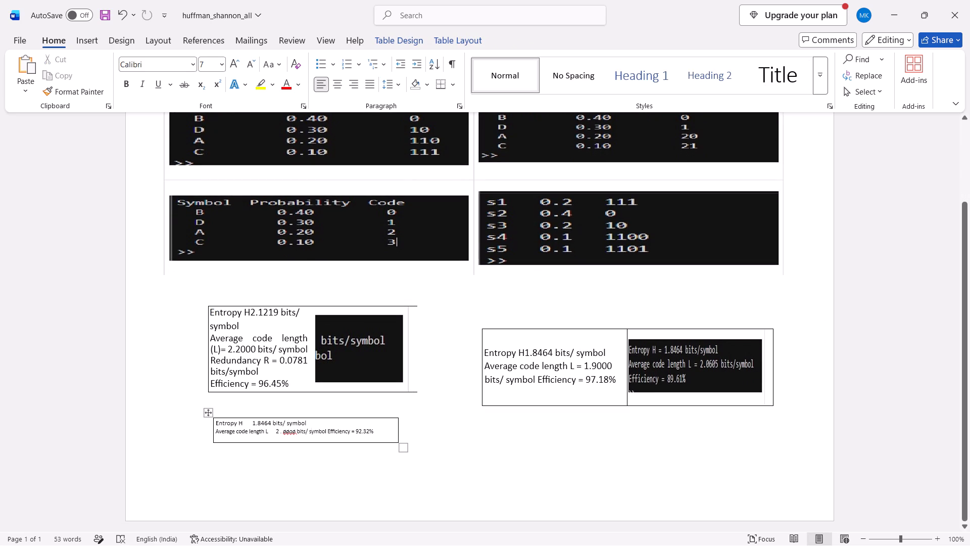
left_click_drag(400, 443, 430, 466)
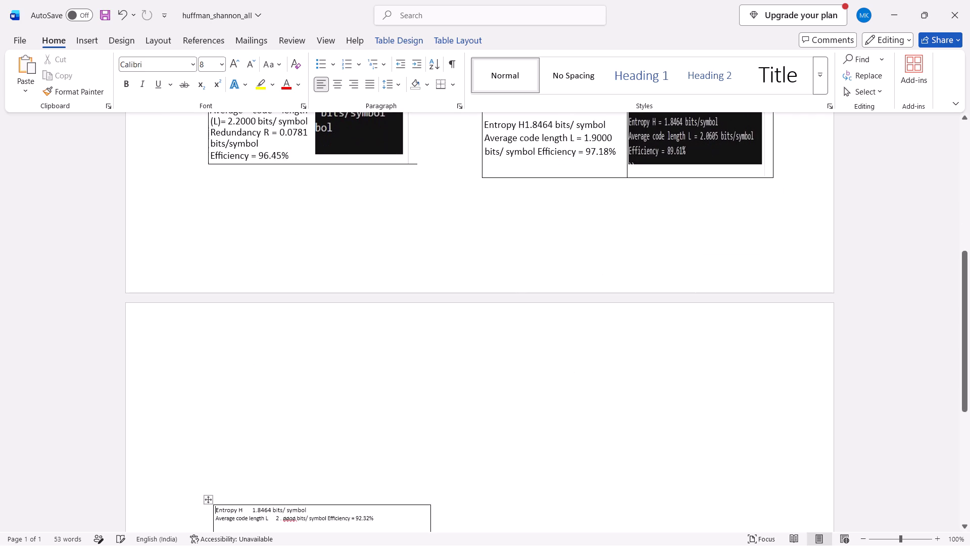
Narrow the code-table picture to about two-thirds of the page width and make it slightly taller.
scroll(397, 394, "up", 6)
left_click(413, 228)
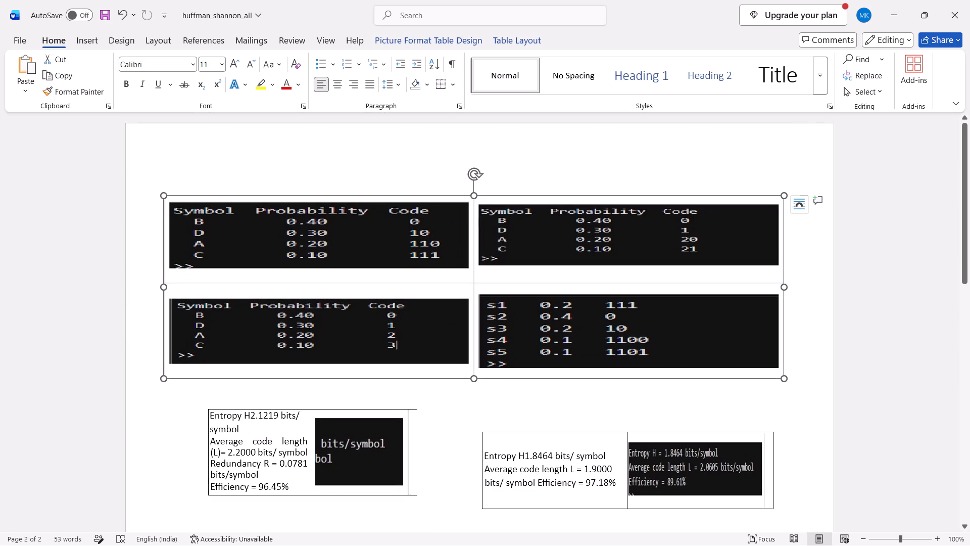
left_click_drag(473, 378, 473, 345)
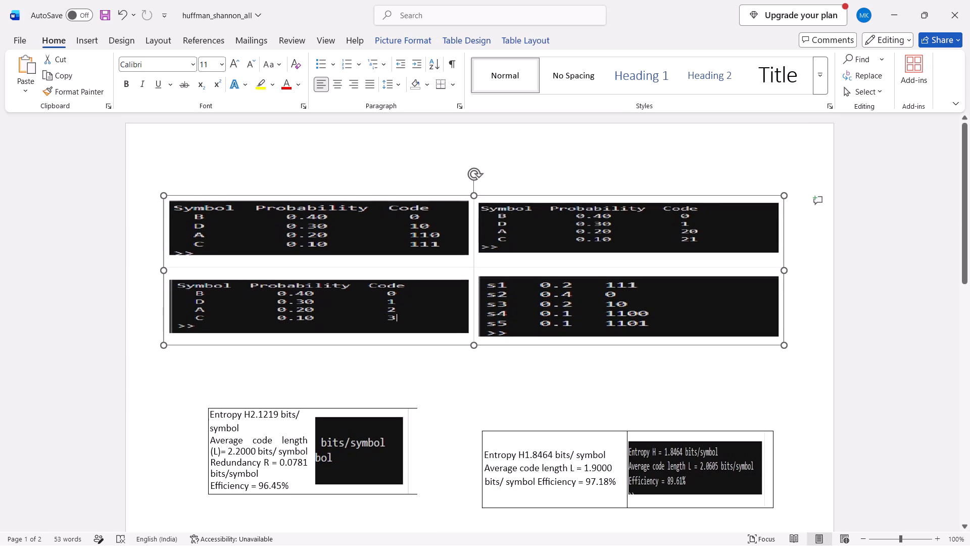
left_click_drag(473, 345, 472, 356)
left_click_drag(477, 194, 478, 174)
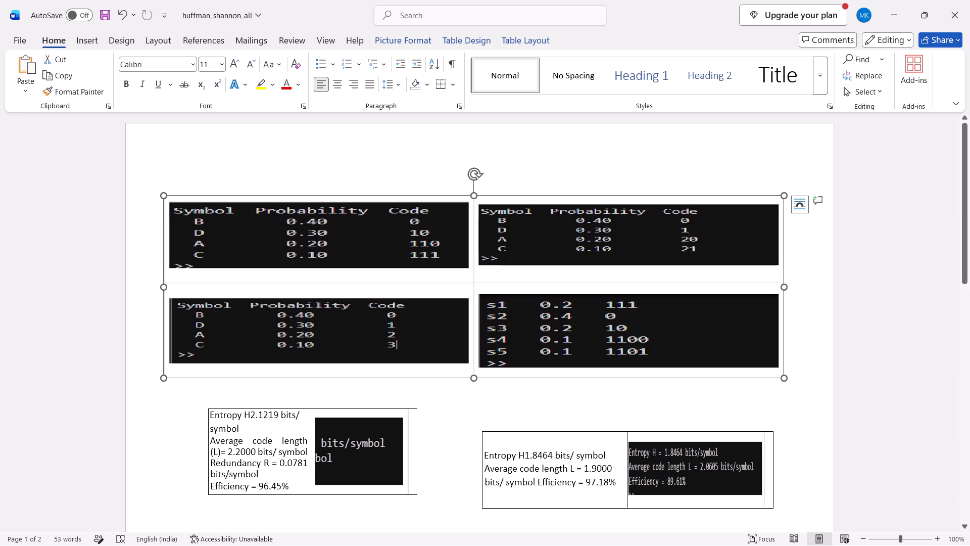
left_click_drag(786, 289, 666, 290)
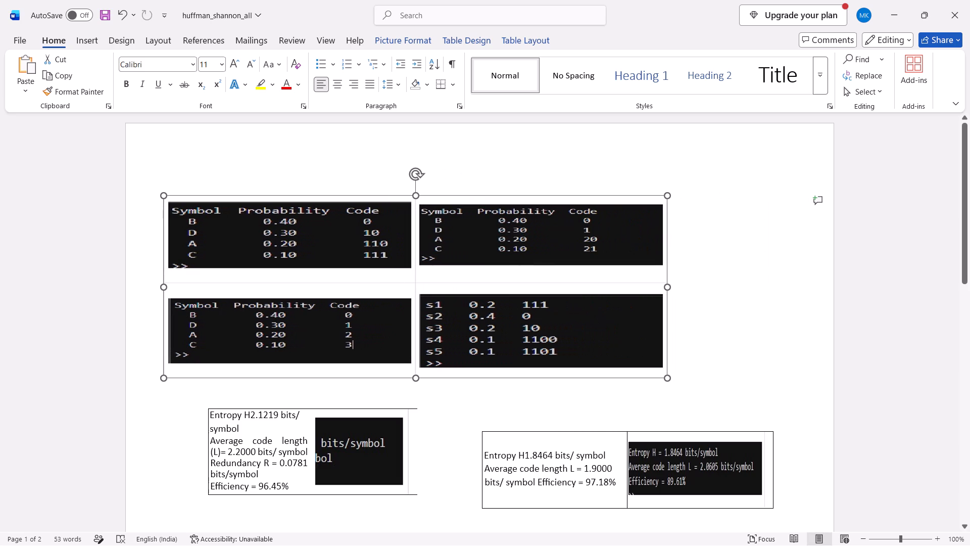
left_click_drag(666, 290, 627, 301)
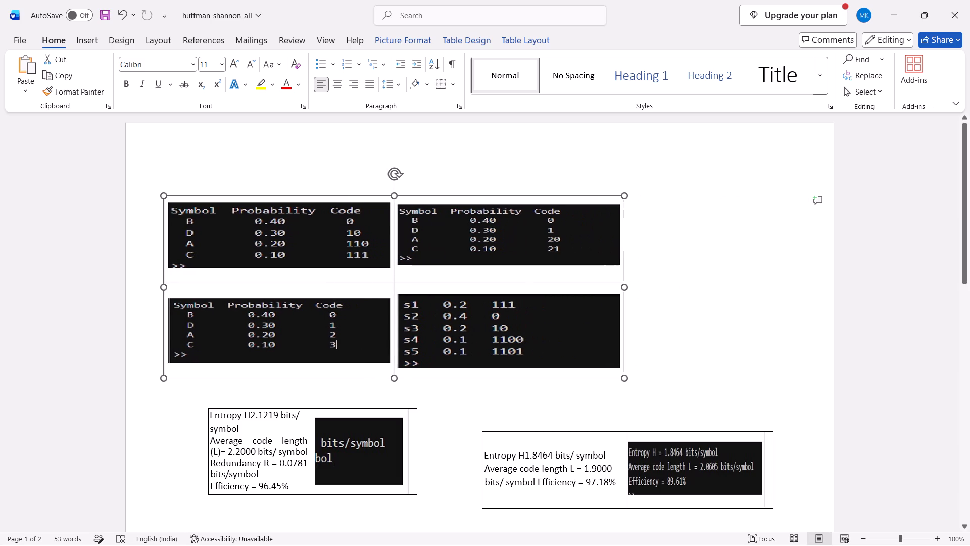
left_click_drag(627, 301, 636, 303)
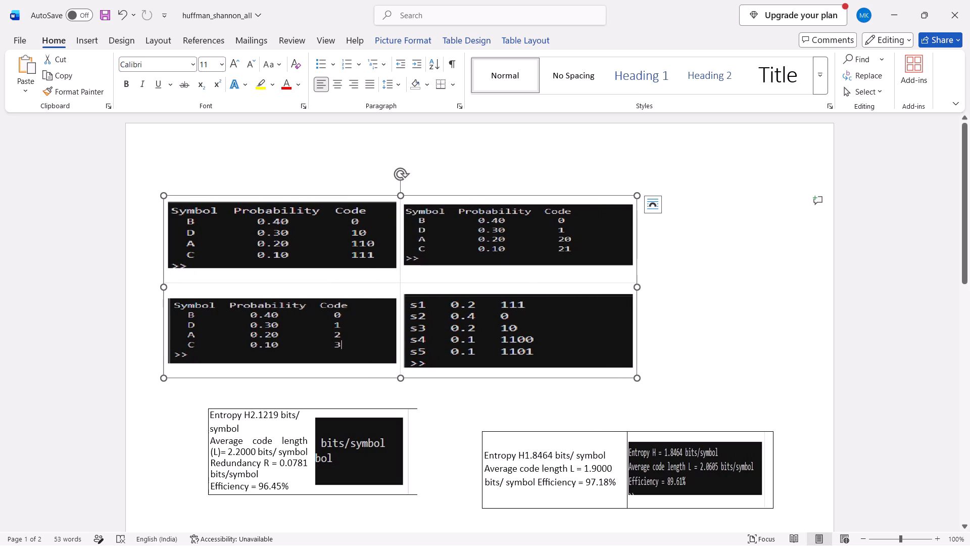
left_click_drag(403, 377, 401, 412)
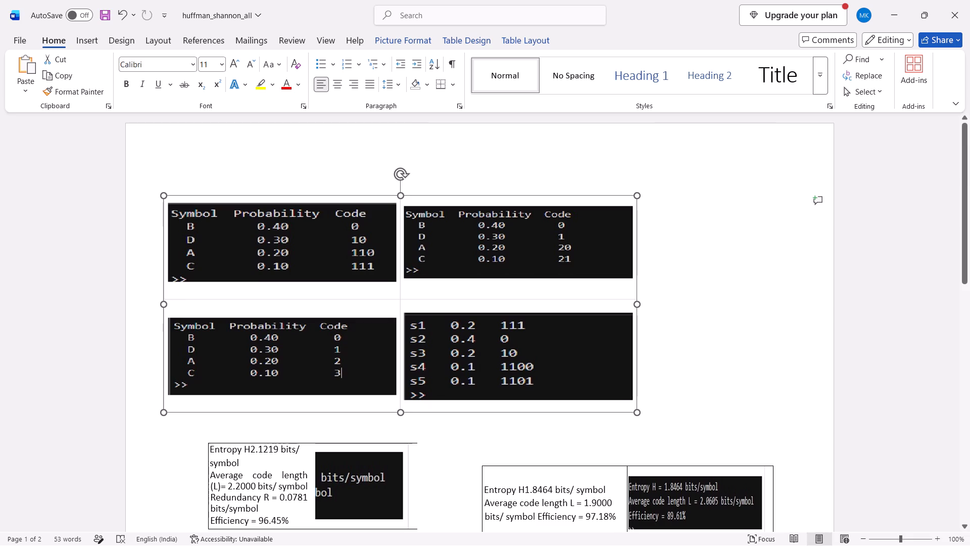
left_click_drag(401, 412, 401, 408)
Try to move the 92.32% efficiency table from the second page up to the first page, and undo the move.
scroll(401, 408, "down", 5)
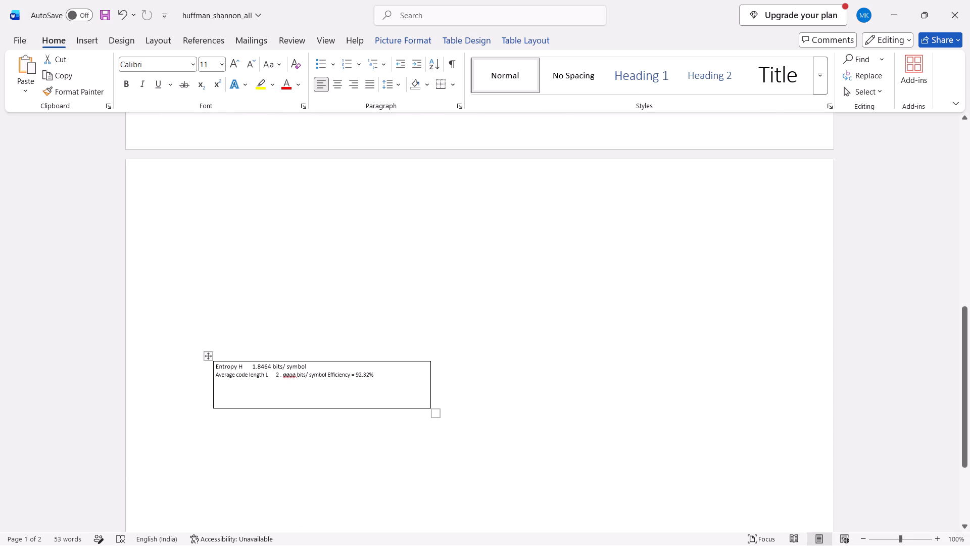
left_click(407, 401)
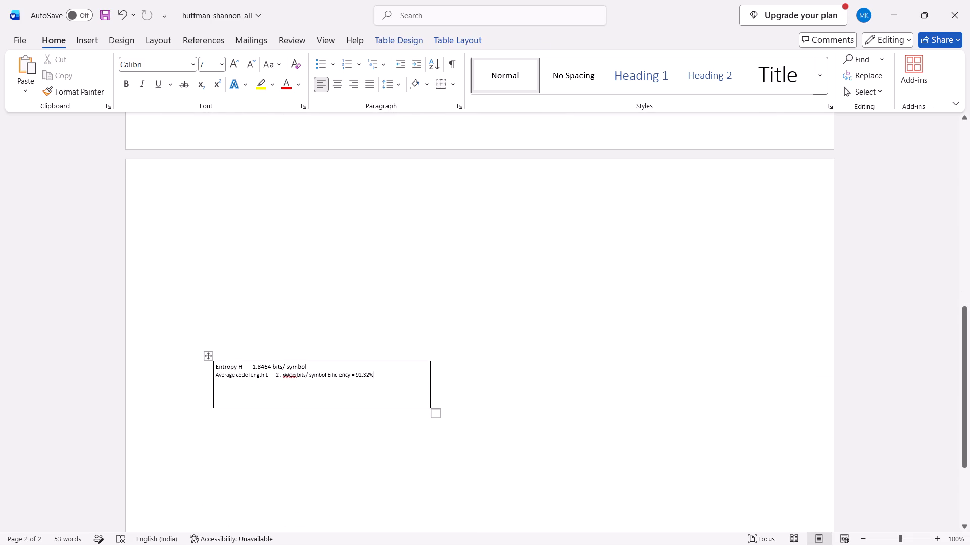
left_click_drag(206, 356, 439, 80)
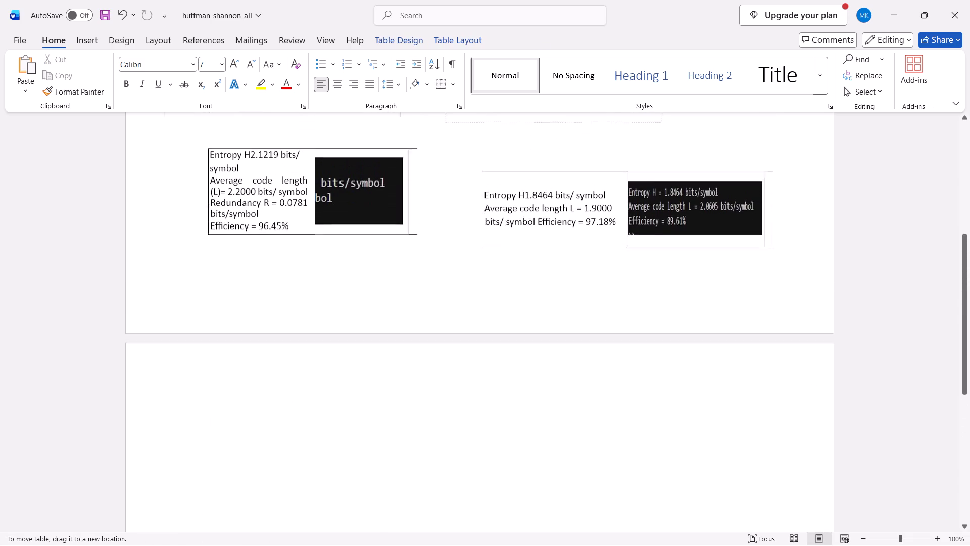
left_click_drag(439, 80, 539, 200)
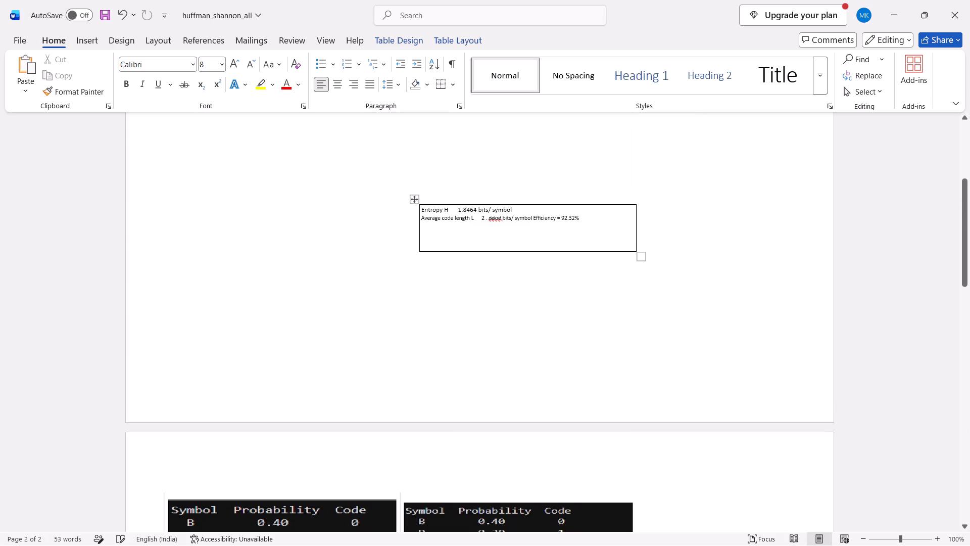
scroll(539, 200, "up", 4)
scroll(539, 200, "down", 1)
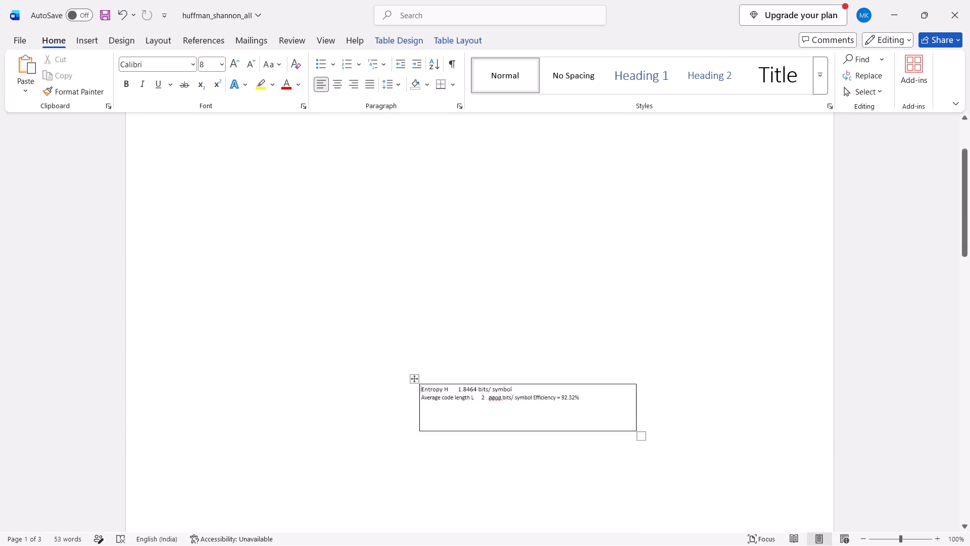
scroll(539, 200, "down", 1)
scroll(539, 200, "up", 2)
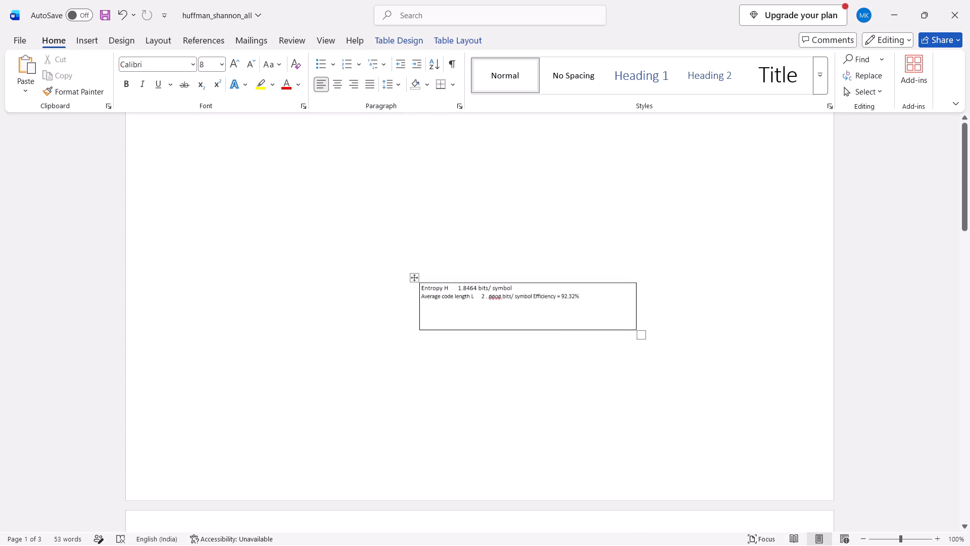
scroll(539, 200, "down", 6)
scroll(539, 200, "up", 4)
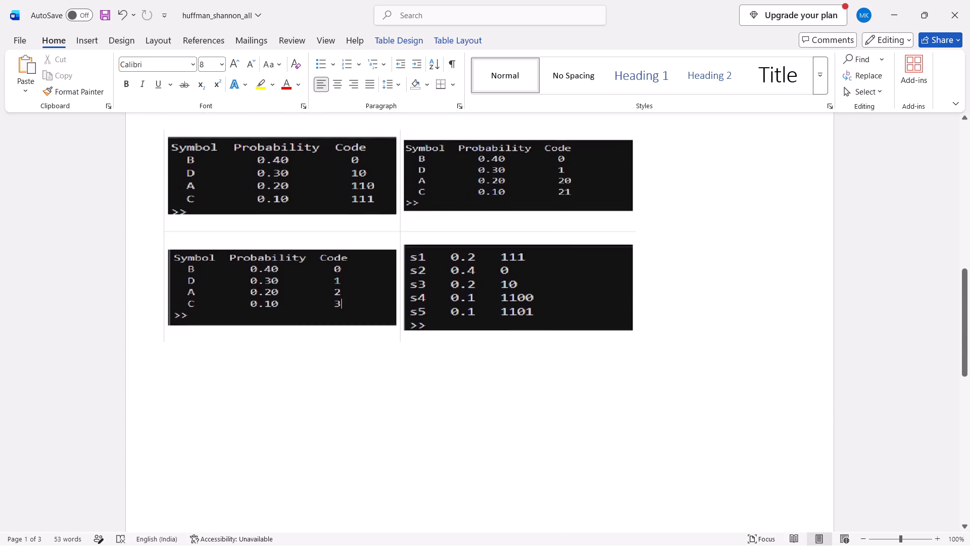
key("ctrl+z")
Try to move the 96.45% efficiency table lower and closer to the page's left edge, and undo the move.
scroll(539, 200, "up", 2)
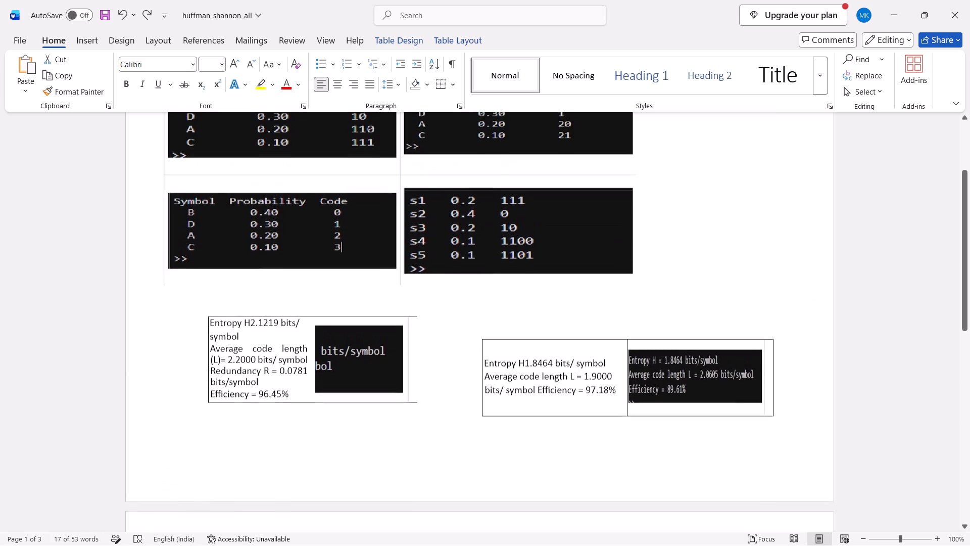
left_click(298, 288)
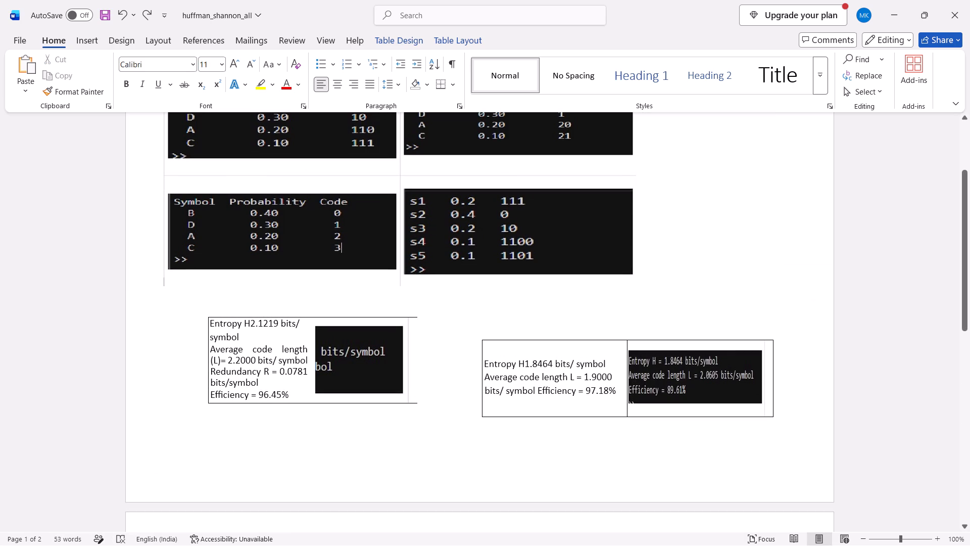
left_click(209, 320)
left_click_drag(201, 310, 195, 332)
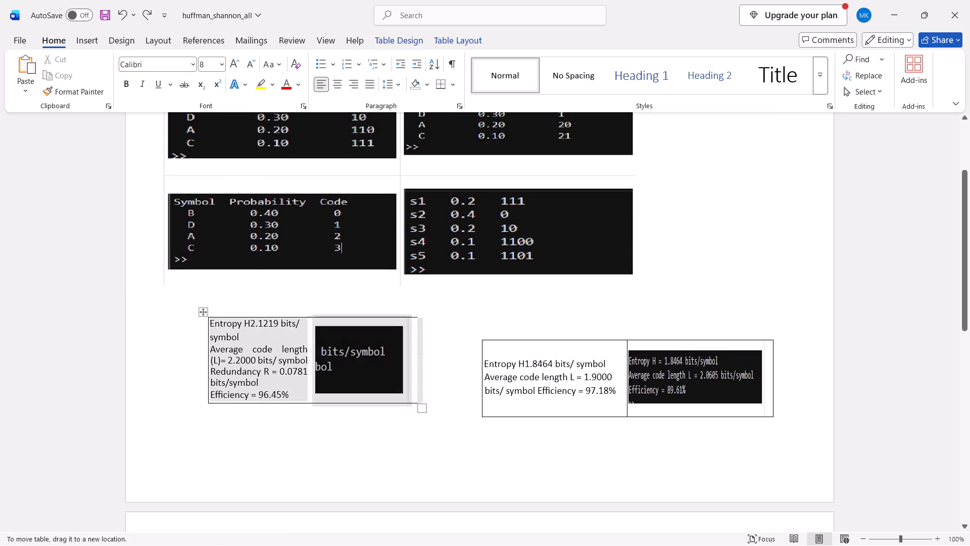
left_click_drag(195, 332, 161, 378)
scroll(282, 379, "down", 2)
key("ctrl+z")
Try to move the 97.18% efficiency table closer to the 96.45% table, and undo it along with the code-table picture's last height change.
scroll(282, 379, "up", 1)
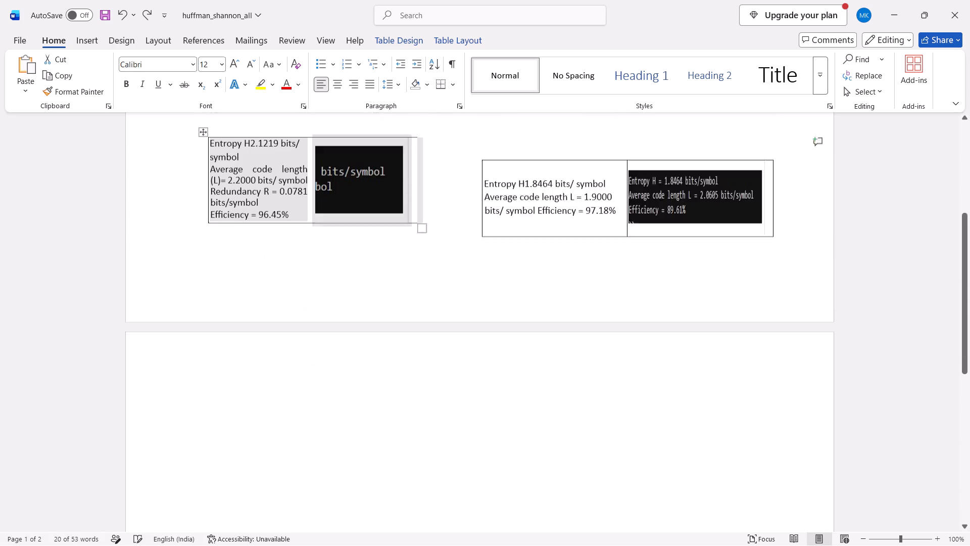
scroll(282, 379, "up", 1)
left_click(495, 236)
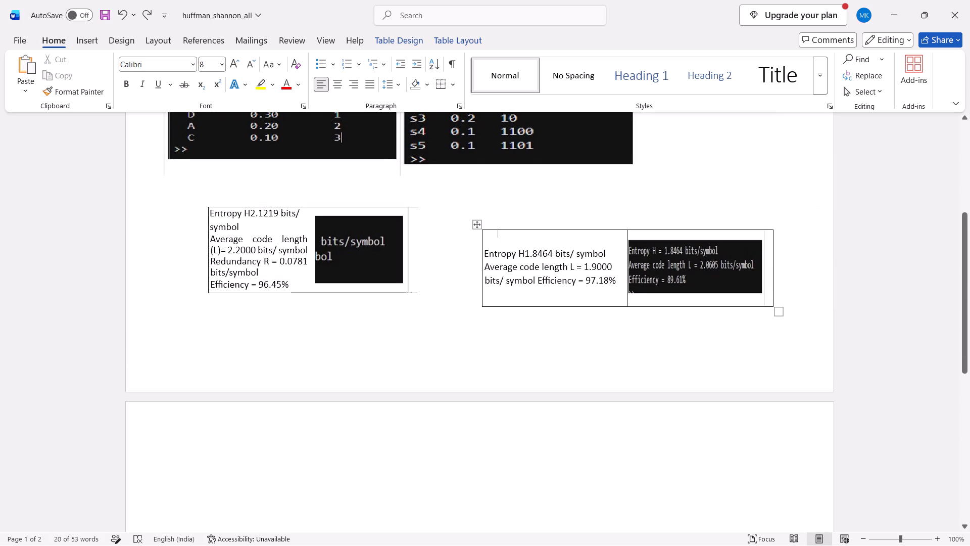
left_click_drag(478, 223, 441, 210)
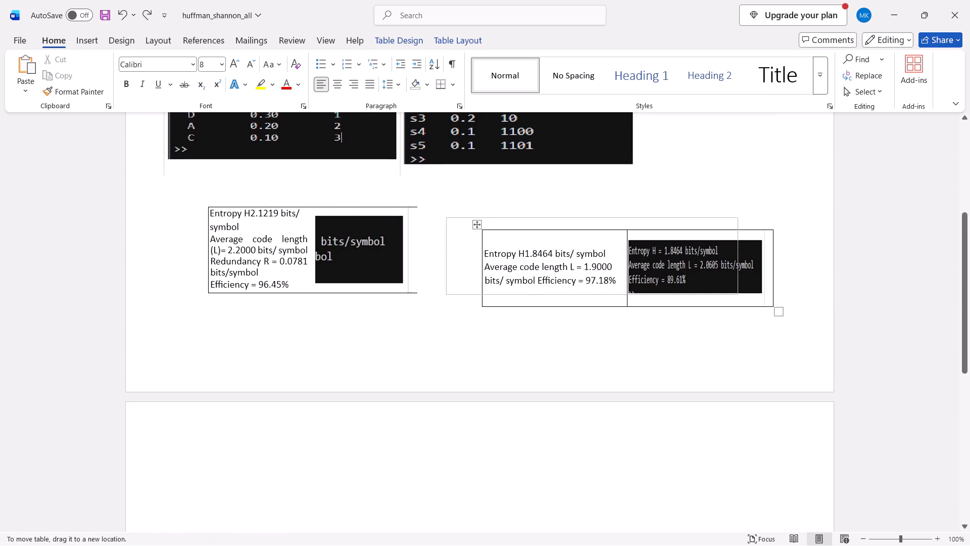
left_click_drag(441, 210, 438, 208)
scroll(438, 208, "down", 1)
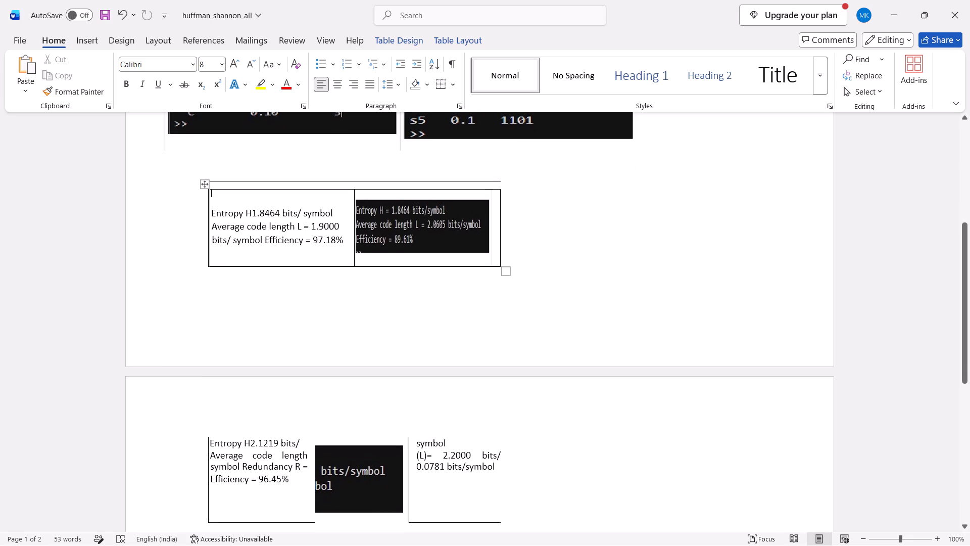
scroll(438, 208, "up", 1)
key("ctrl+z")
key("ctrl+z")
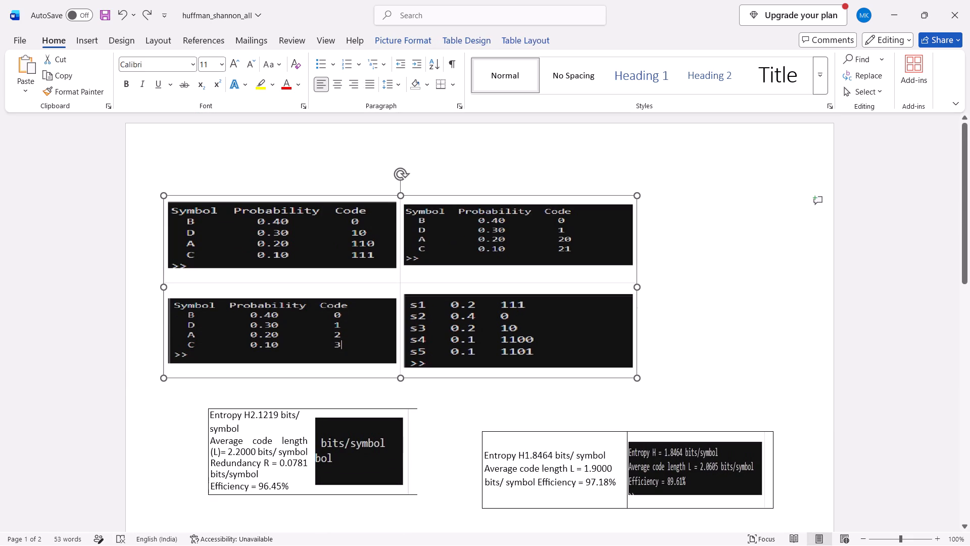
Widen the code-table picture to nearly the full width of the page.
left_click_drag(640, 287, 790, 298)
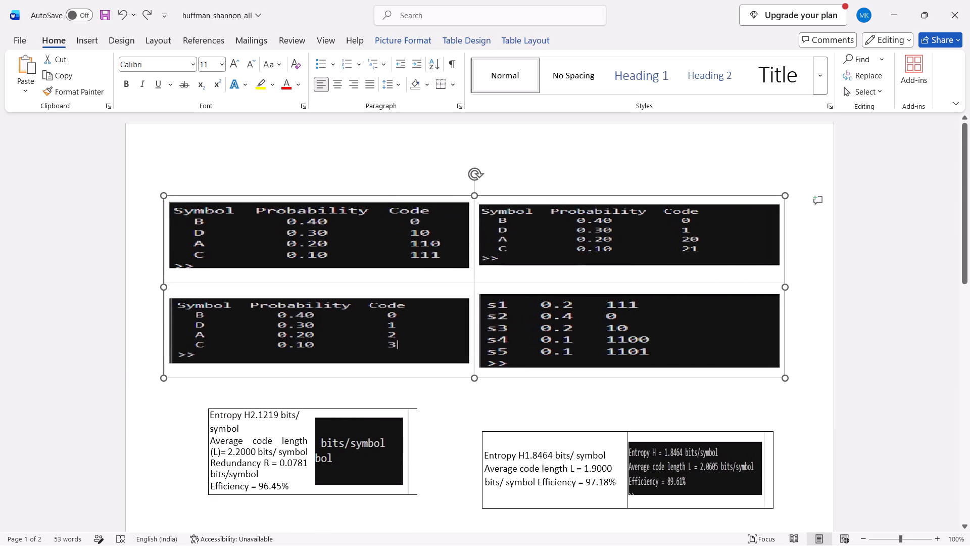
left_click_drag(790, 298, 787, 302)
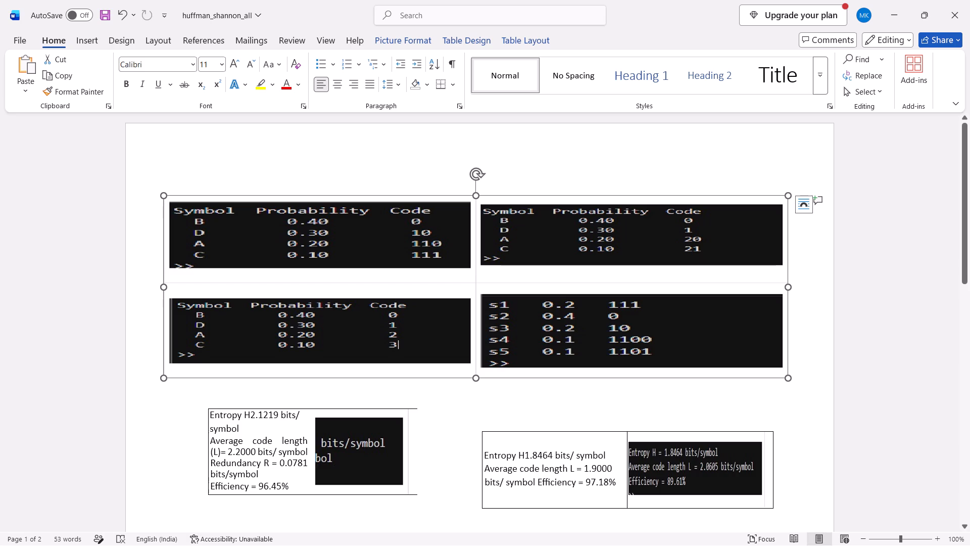
Make the code-table picture slightly taller and narrow it to about three-fifths of the page width, freeing space on its right.
left_click_drag(475, 378, 473, 432)
scroll(473, 432, "down", 3)
scroll(473, 432, "up", 5)
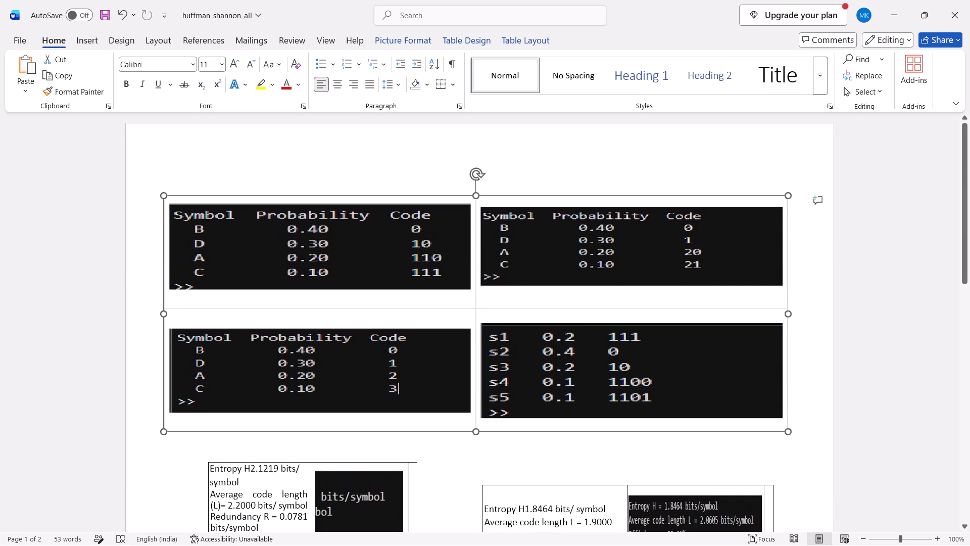
scroll(473, 432, "up", 1)
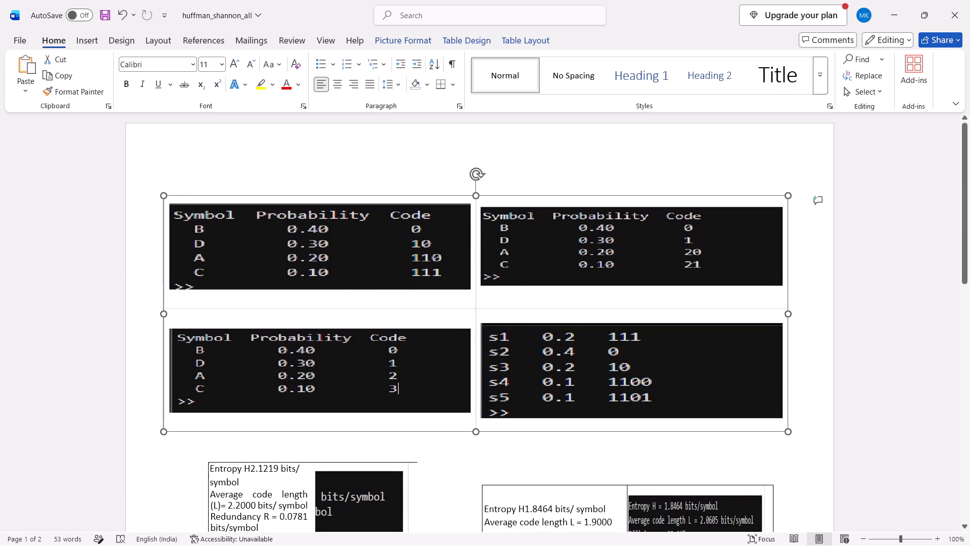
left_click_drag(477, 196, 473, 212)
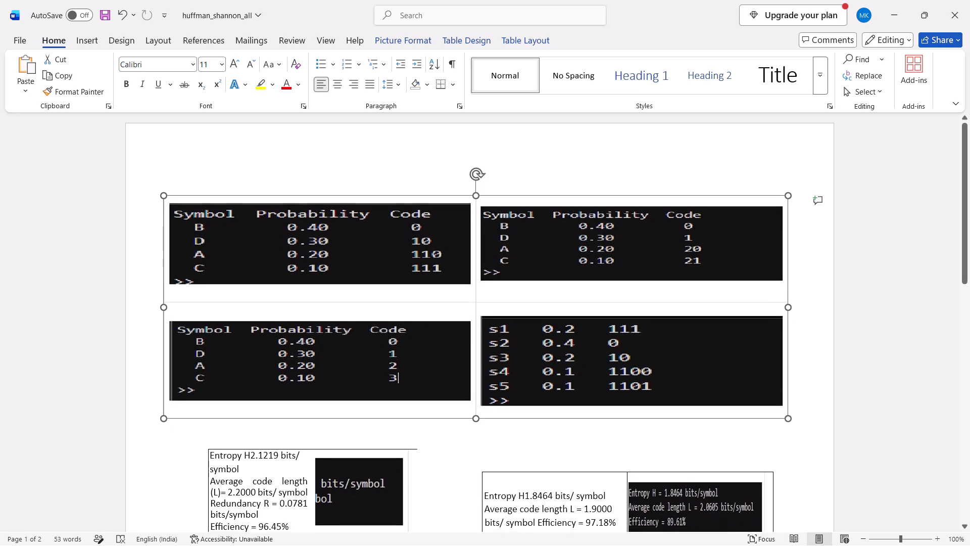
left_click_drag(473, 212, 471, 233)
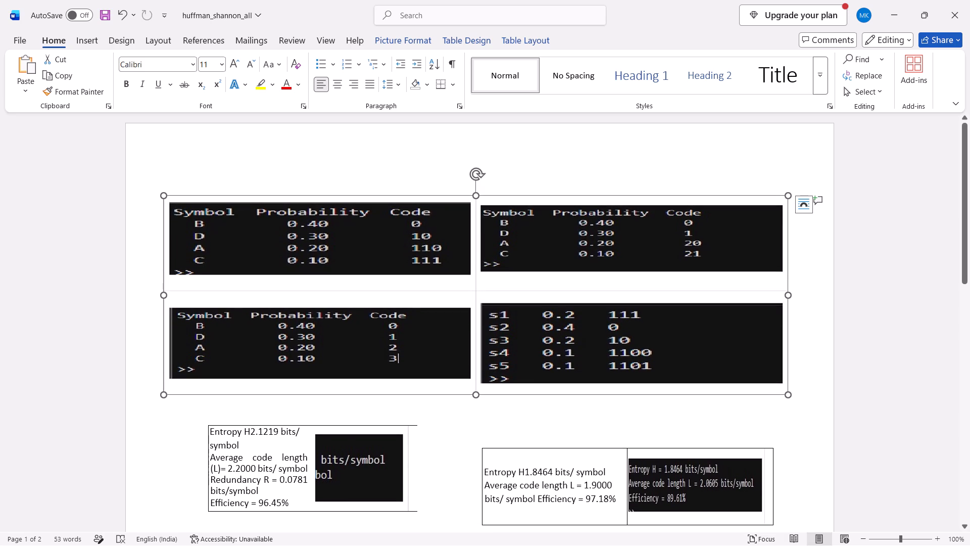
left_click_drag(788, 294, 611, 290)
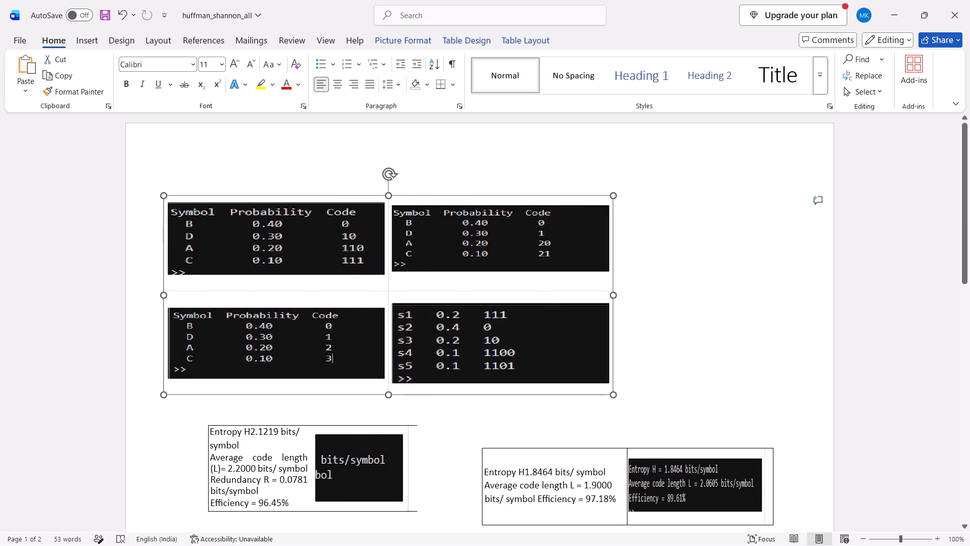
left_click_drag(611, 290, 581, 293)
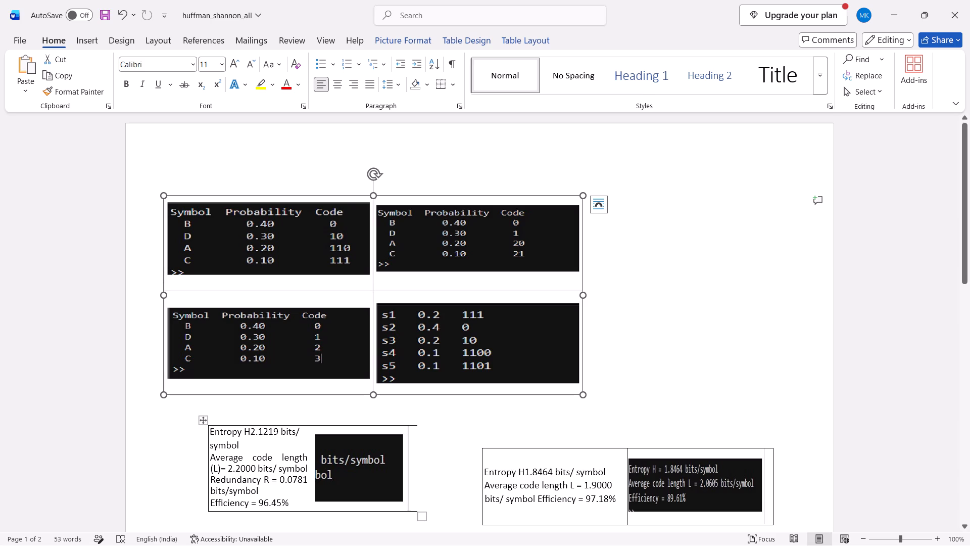
Move the 96.45% efficiency table into the empty space to the right of the code-table picture.
left_click_drag(202, 420, 314, 398)
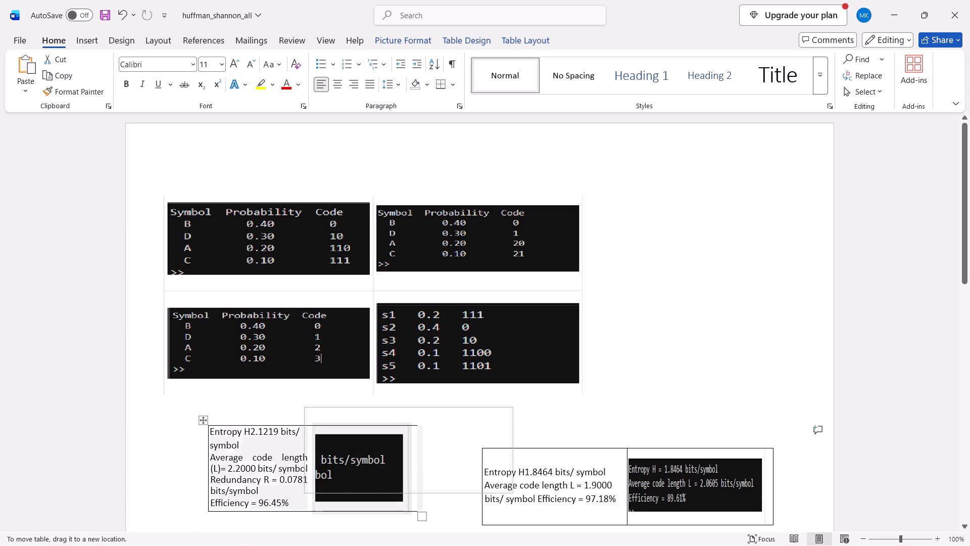
left_click_drag(314, 398, 601, 268)
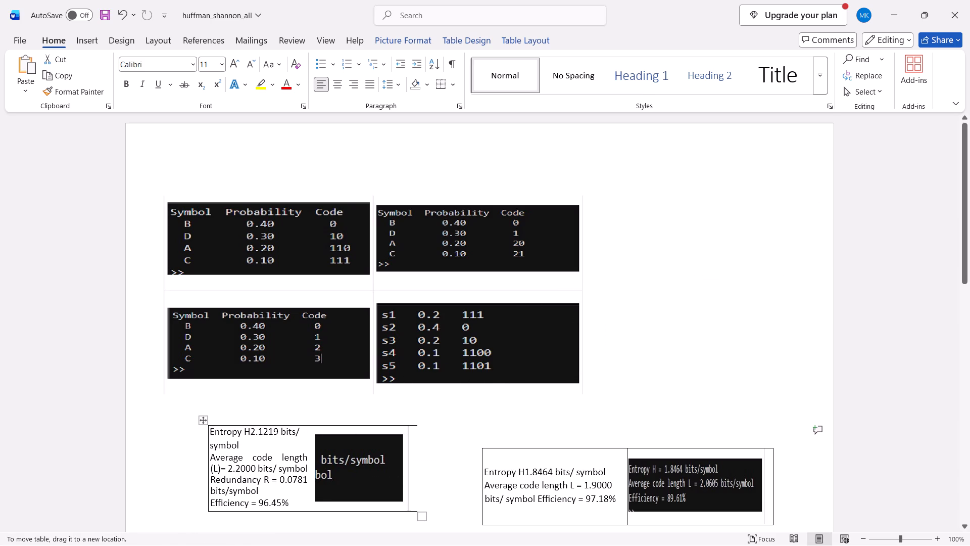
Move the 97.18% efficiency table from the second page to the first page, just below the code-table picture.
scroll(483, 398, "down", 3)
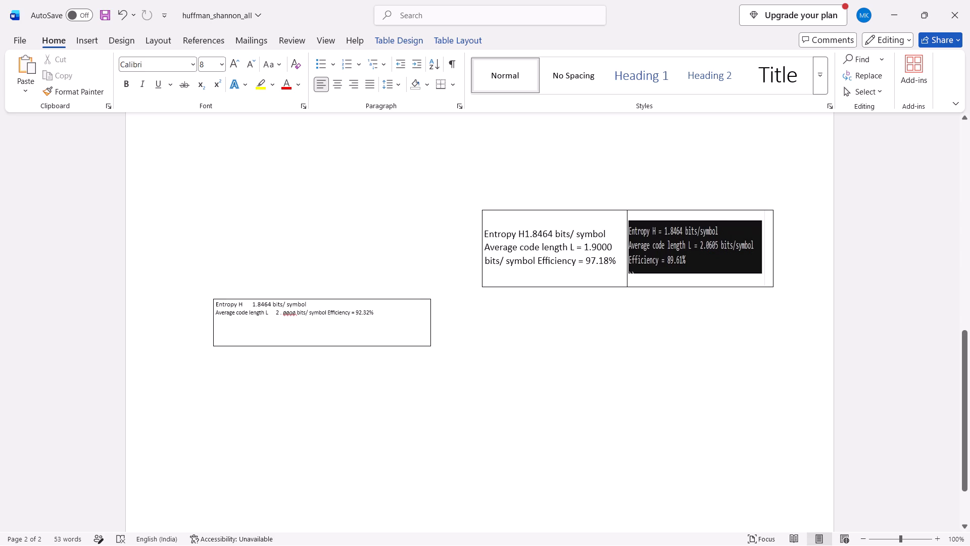
left_click(504, 247)
left_click_drag(474, 203, 283, 162)
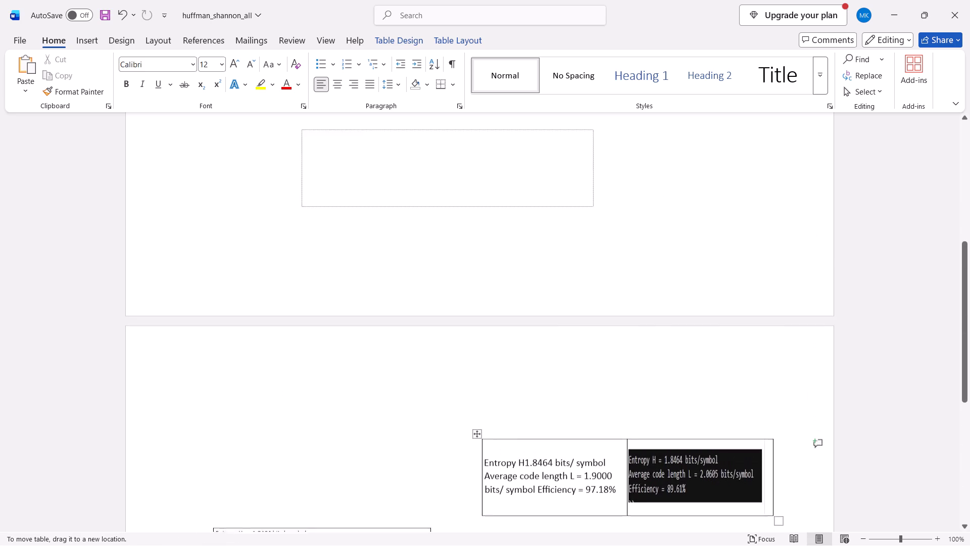
left_click_drag(283, 162, 192, 132)
scroll(275, 183, "up", 2)
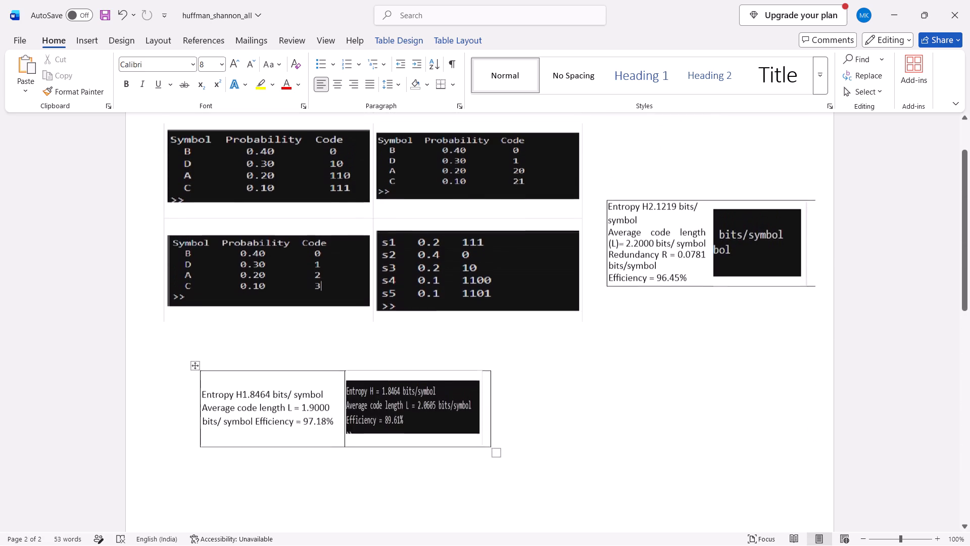
Move the 92.32% efficiency table from the second page to the first page, to the right of the 97.18% table.
scroll(615, 398, "down", 3)
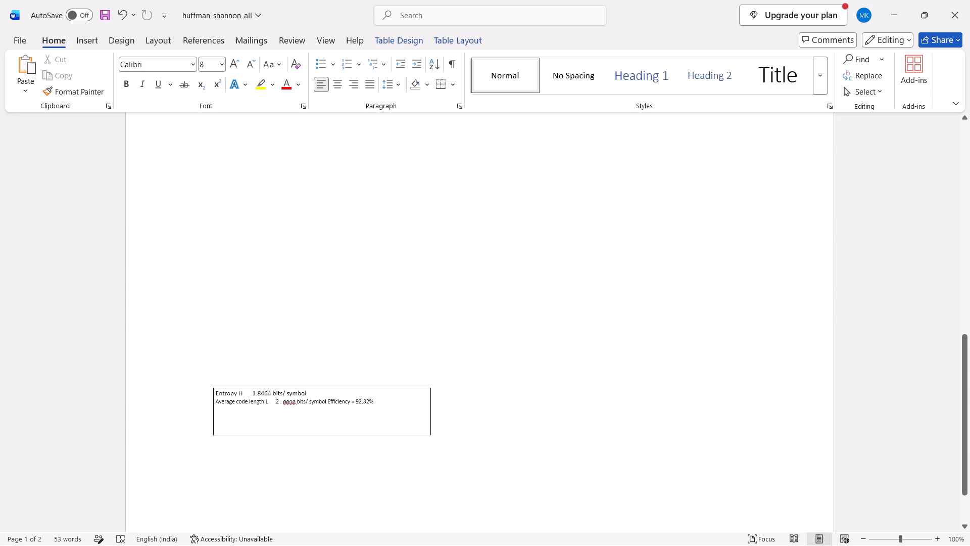
left_click(282, 391)
left_click_drag(208, 386, 471, 187)
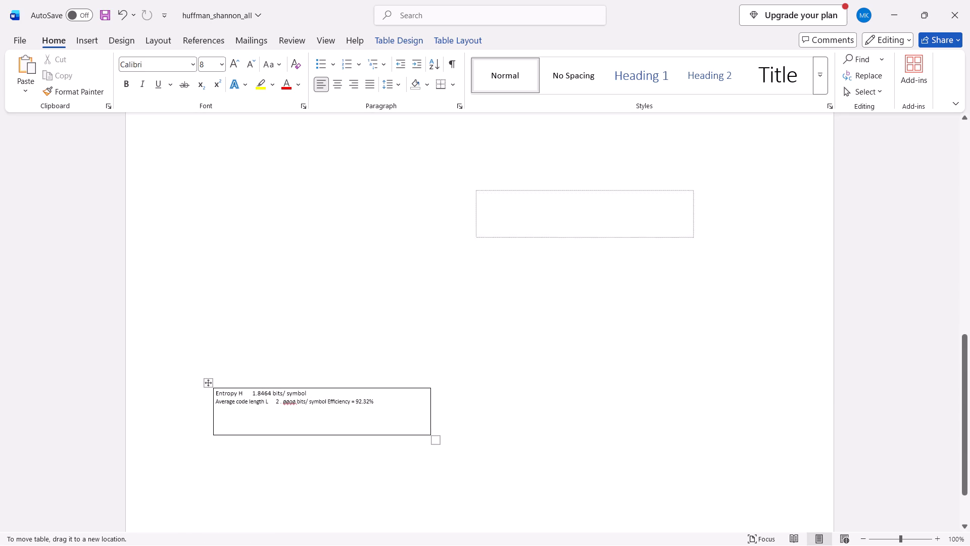
left_click_drag(471, 187, 538, 101)
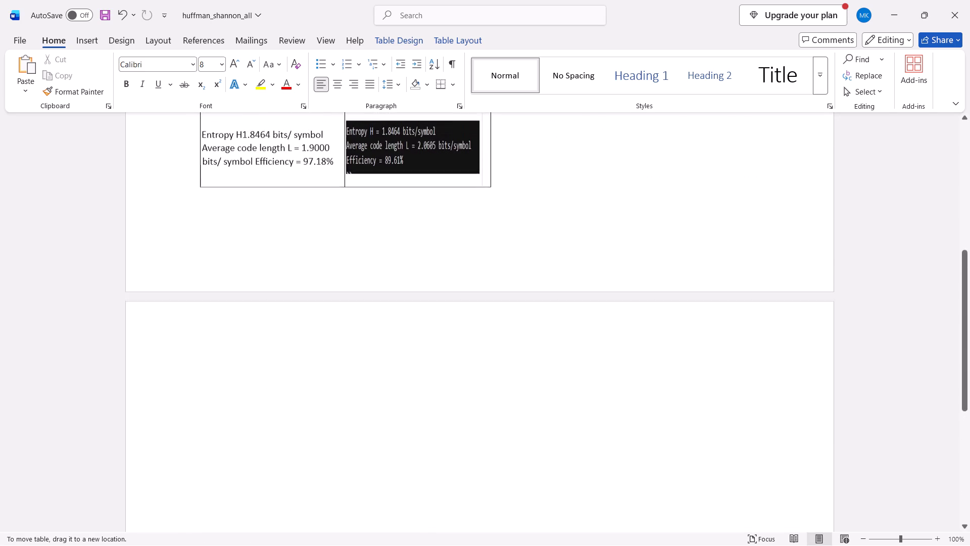
left_click_drag(538, 101, 551, 167)
scroll(551, 167, "up", 1)
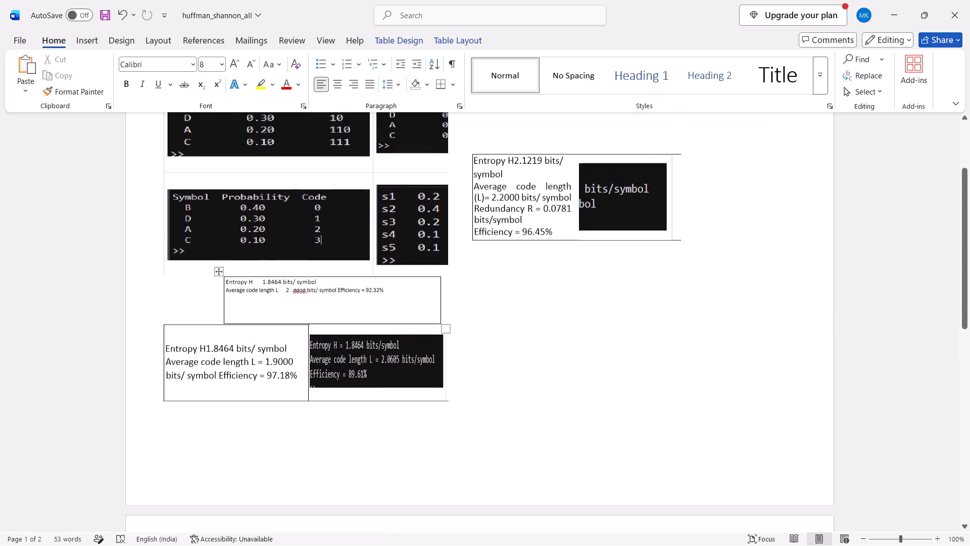
left_click_drag(220, 273, 304, 283)
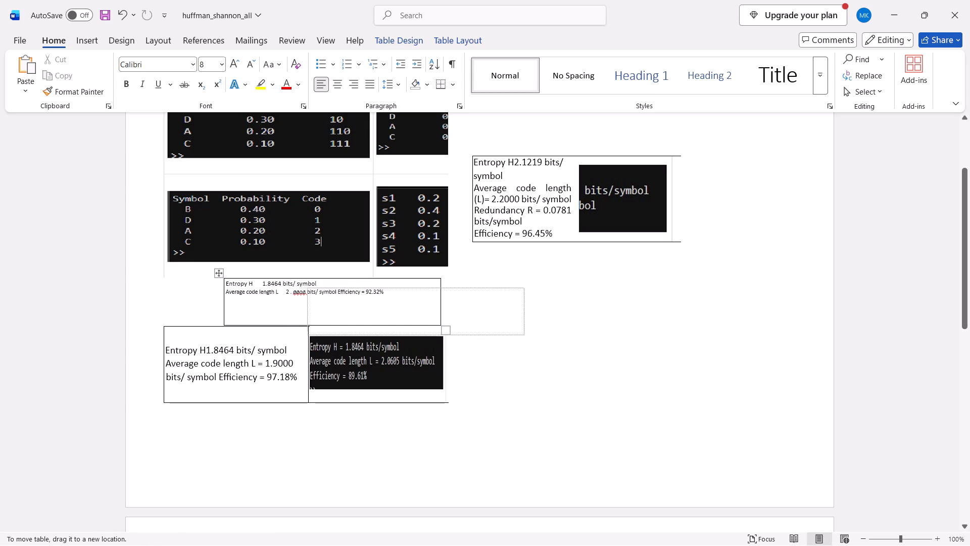
left_click_drag(304, 283, 575, 348)
scroll(575, 348, "up", 2)
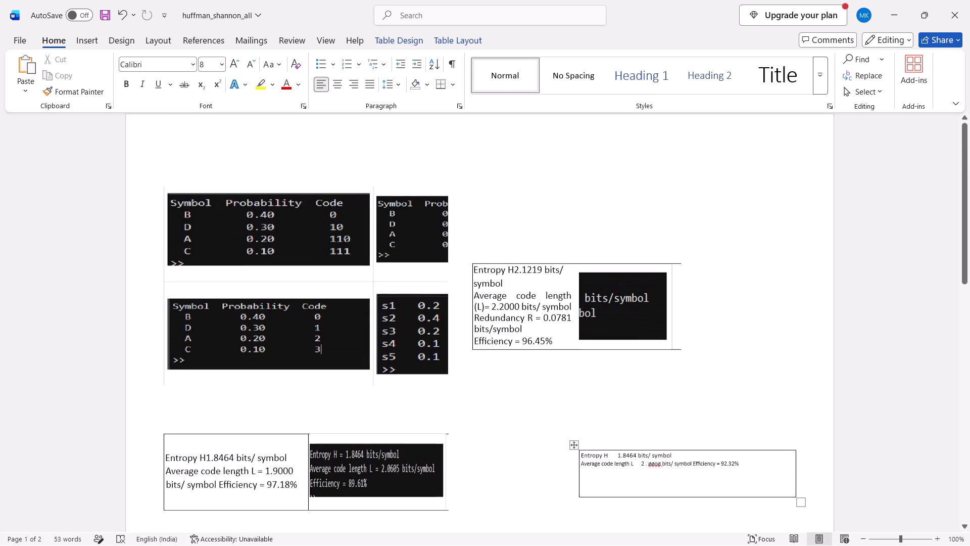
Move the 96.45% efficiency table further right, roughly in line above the 92.32% table.
left_click_drag(569, 320, 634, 318)
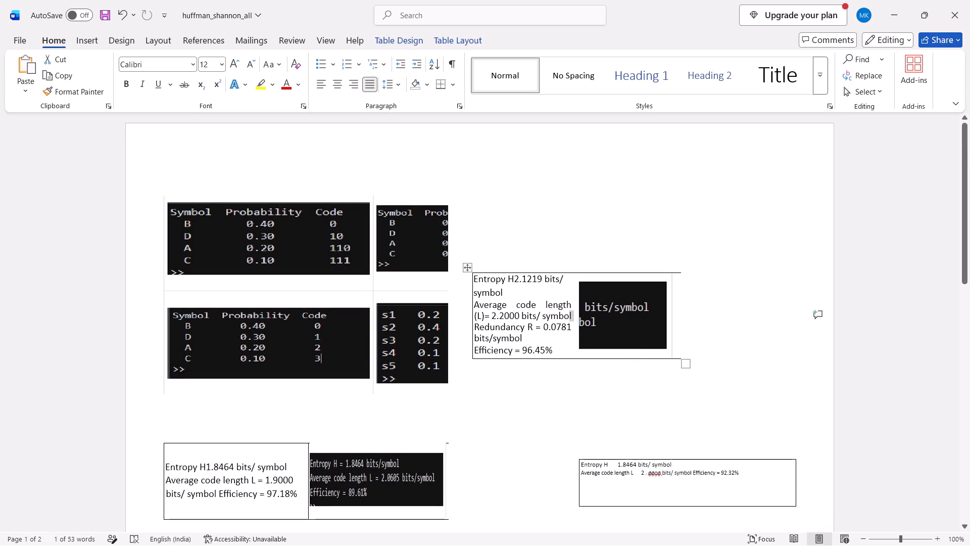
left_click_drag(467, 267, 584, 266)
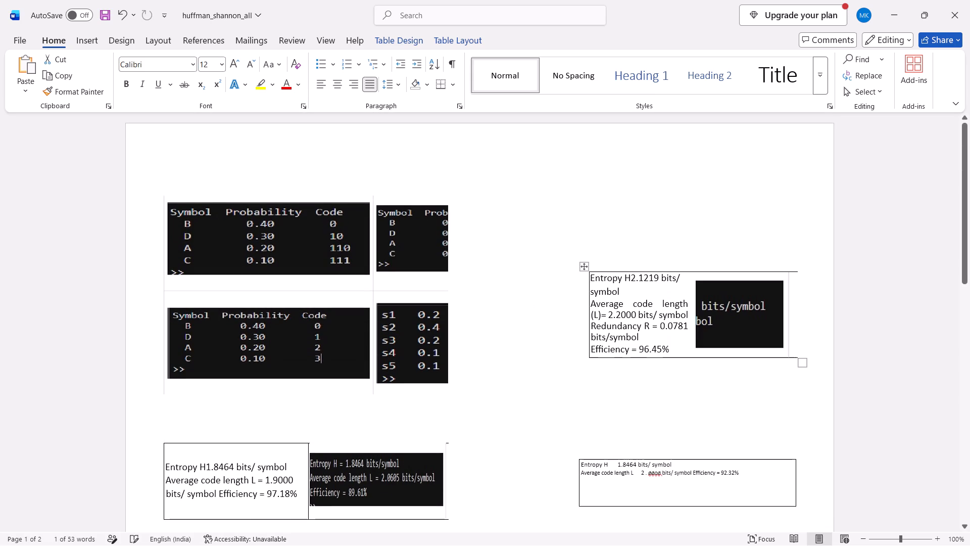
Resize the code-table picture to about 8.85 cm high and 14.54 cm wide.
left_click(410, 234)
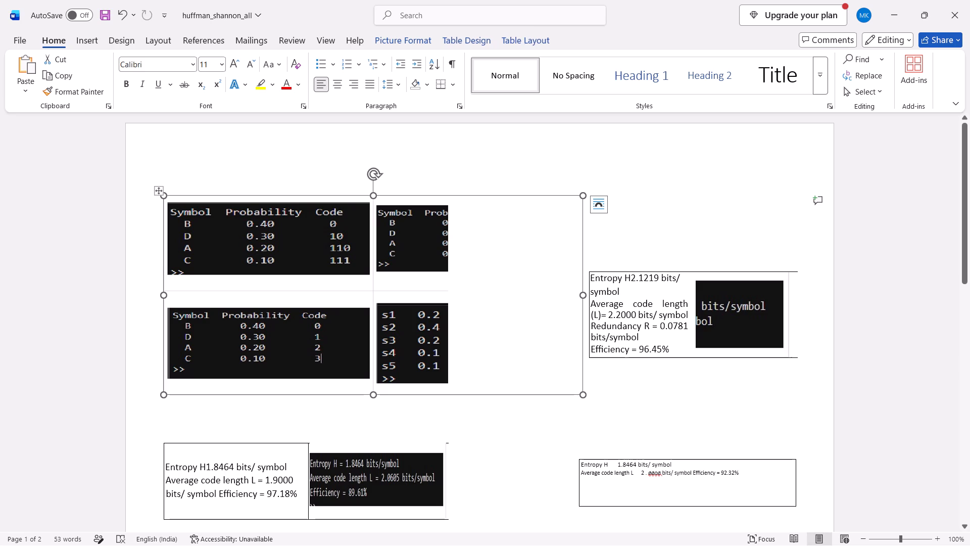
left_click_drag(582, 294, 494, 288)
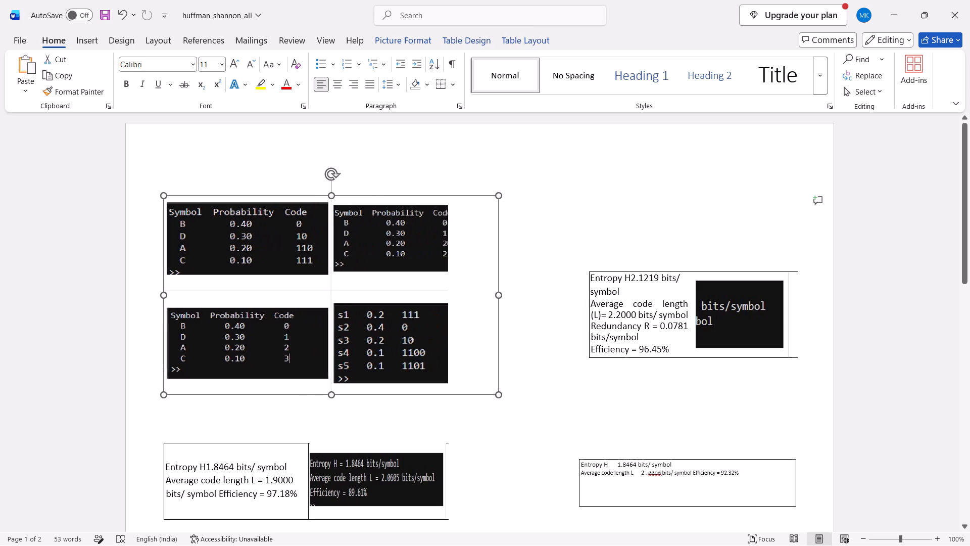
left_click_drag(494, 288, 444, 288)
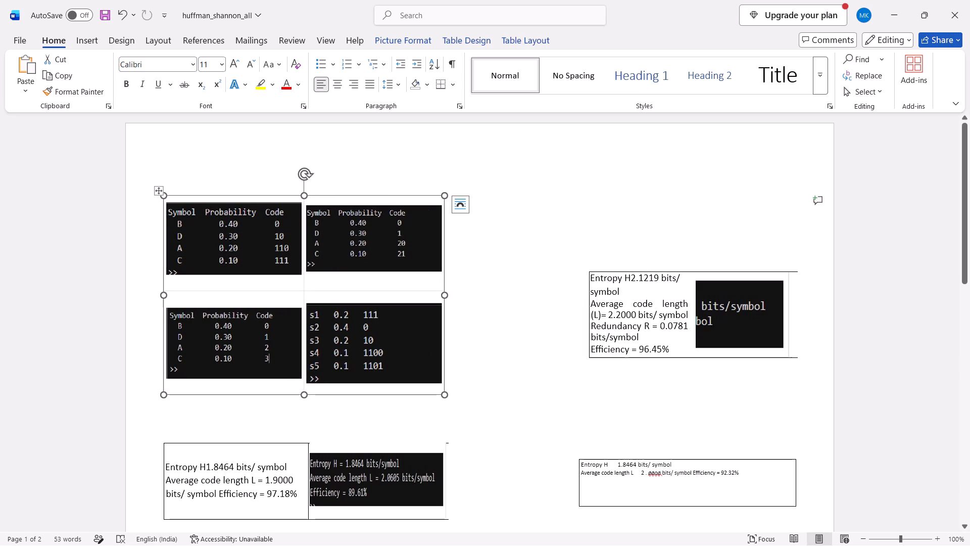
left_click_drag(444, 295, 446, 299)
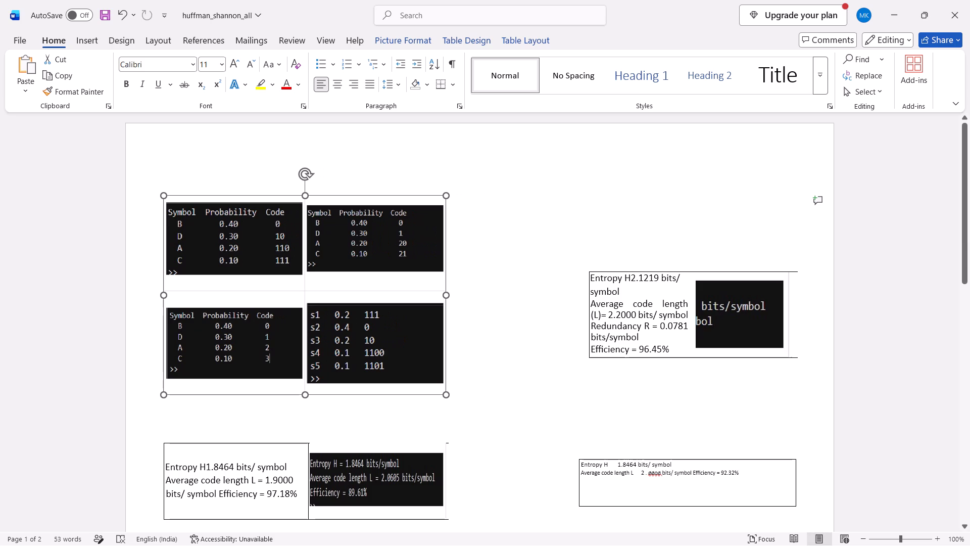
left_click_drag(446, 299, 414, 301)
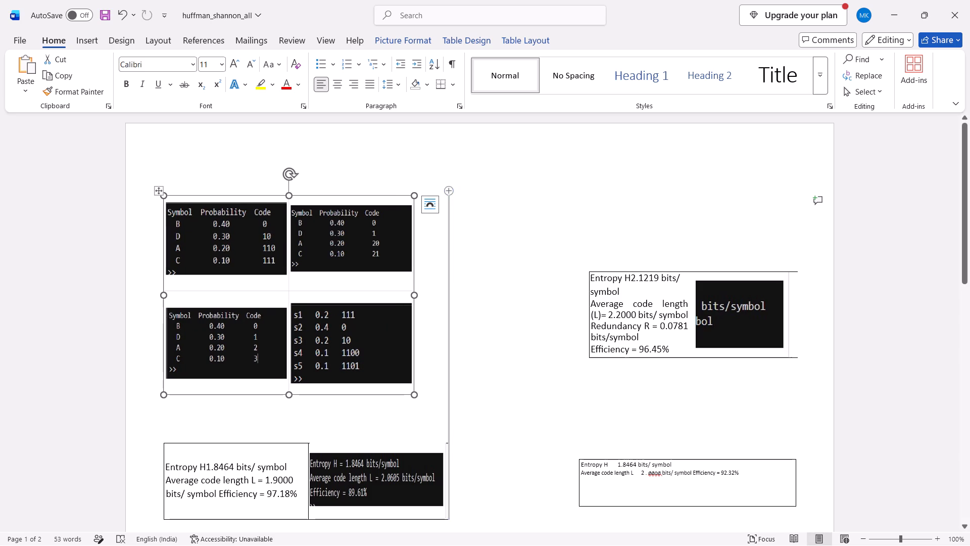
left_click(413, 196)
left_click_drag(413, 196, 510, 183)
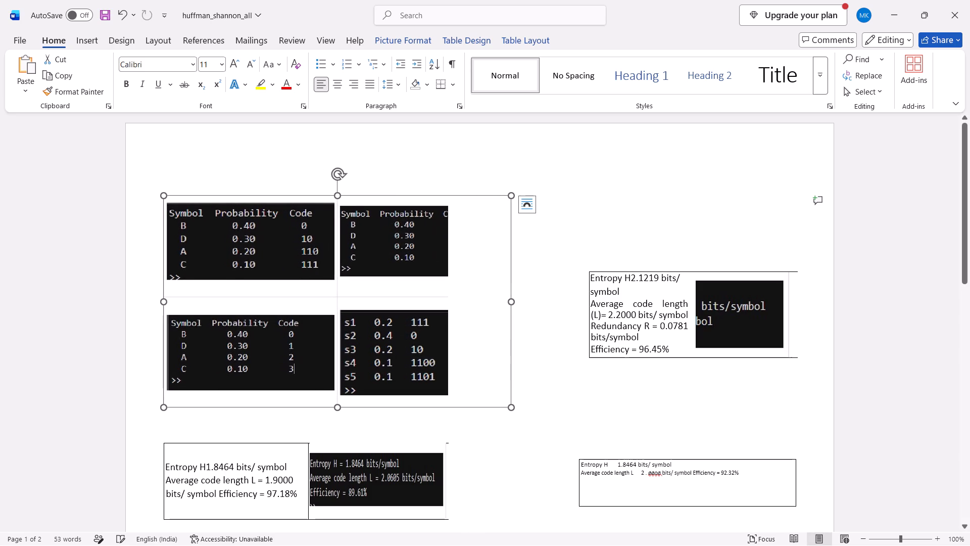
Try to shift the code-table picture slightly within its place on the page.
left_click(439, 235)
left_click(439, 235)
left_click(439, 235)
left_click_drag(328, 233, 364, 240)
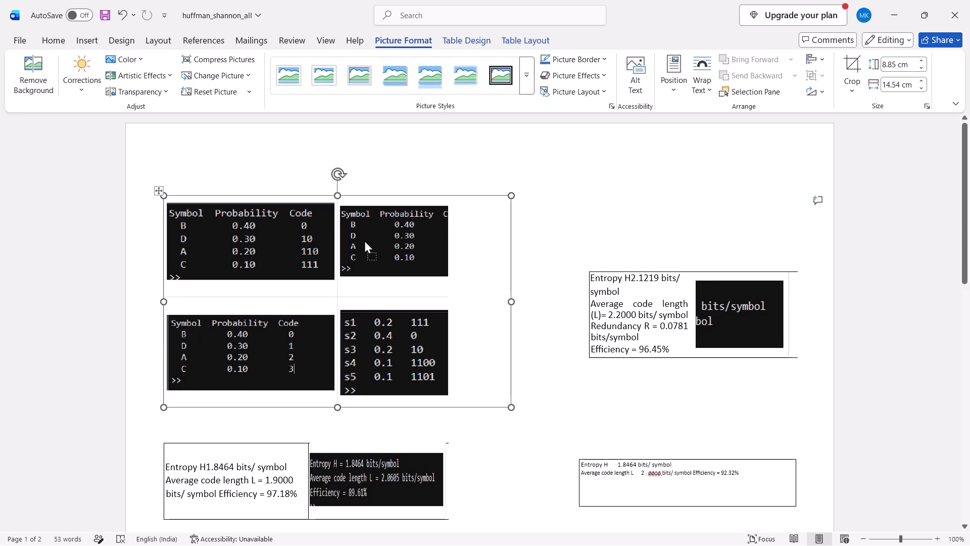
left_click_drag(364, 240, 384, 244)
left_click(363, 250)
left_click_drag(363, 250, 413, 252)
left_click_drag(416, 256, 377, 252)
Resize the code-table picture to about 9.67 cm high and 12.95 cm wide.
left_click_drag(511, 197, 453, 193)
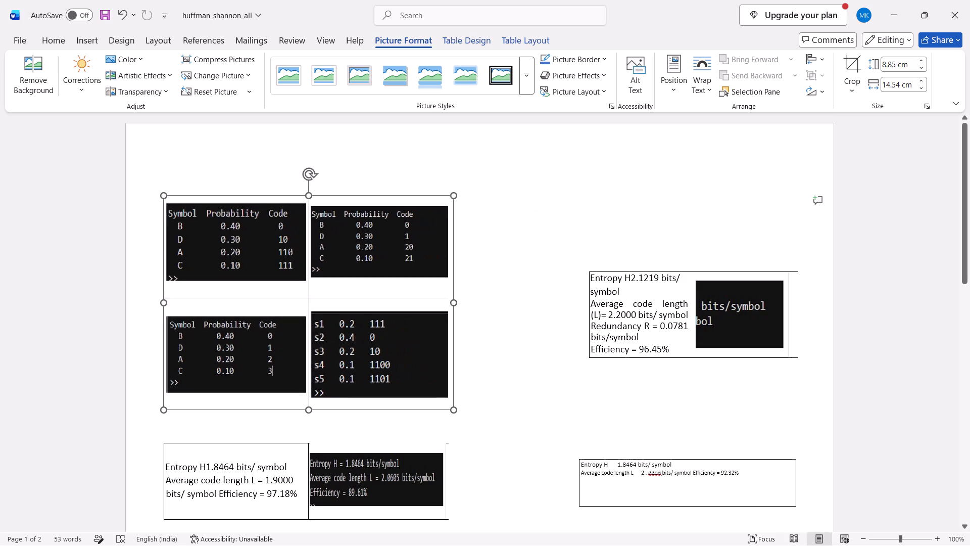
left_click_drag(453, 193, 474, 223)
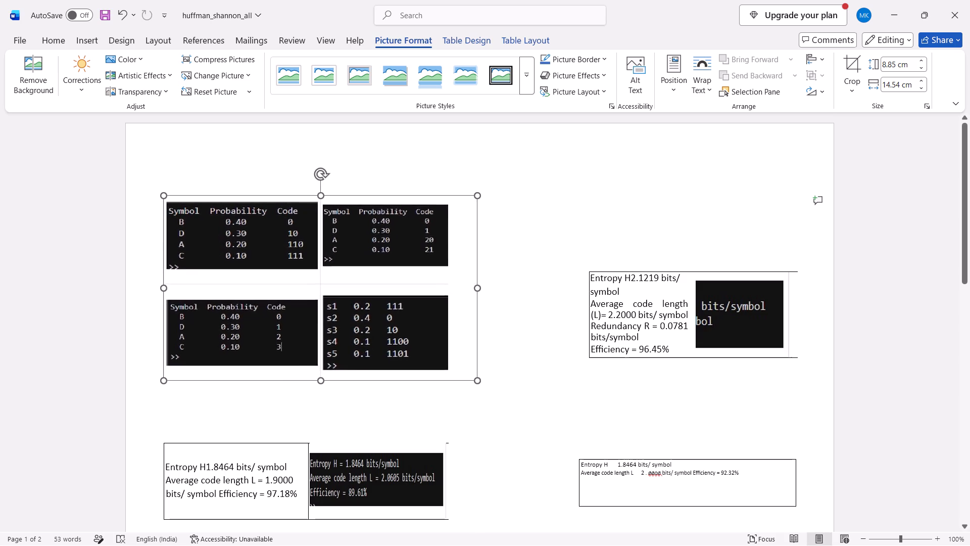
left_click_drag(474, 223, 434, 266)
left_click_drag(300, 335, 305, 360)
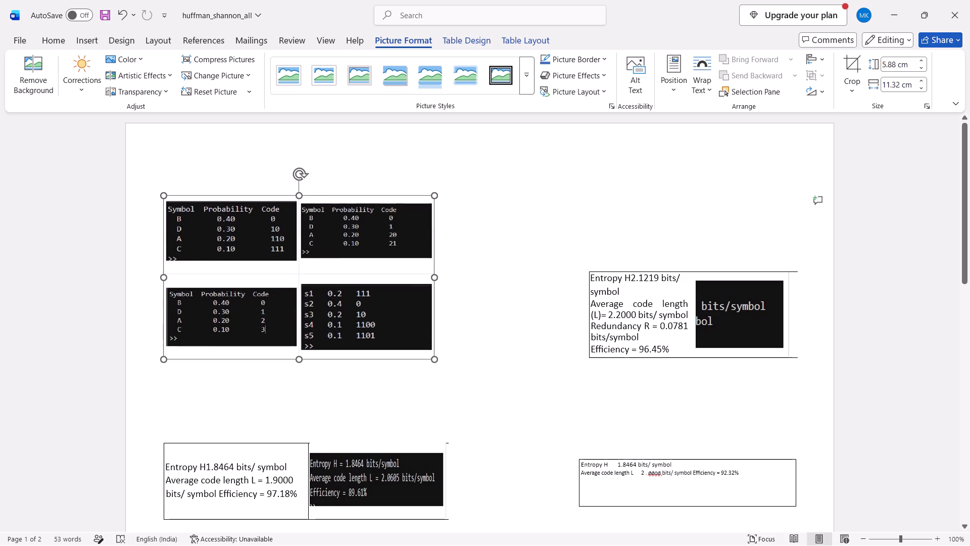
left_click_drag(305, 360, 307, 400)
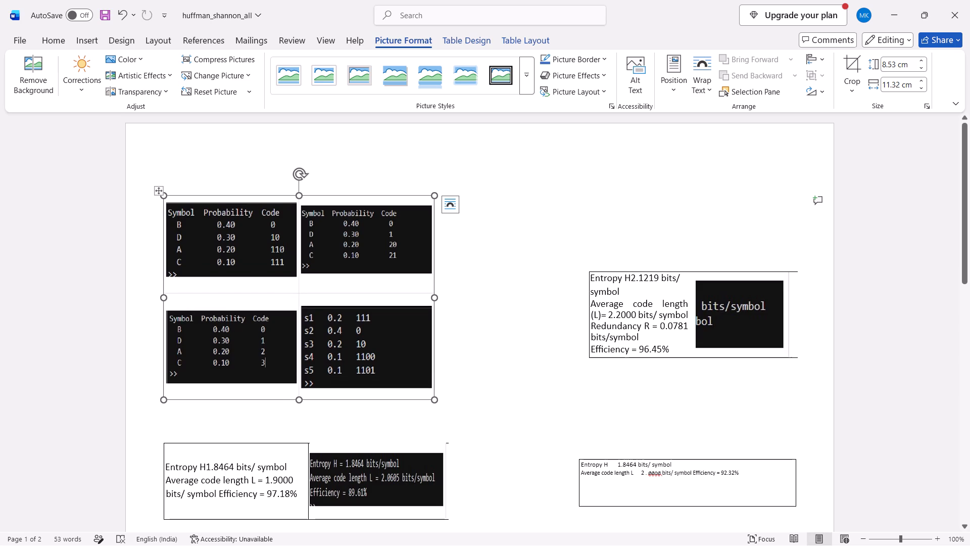
left_click_drag(434, 299, 467, 309)
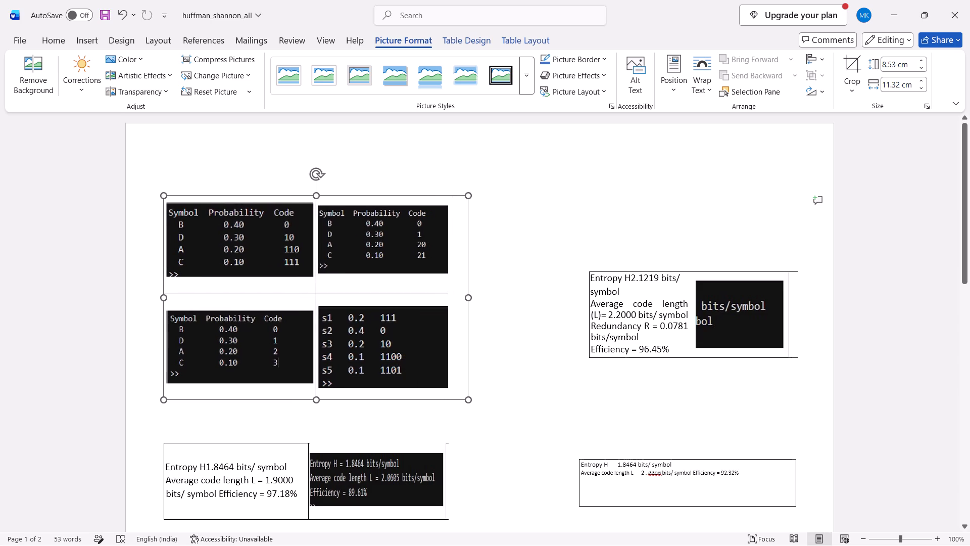
left_click_drag(467, 309, 479, 310)
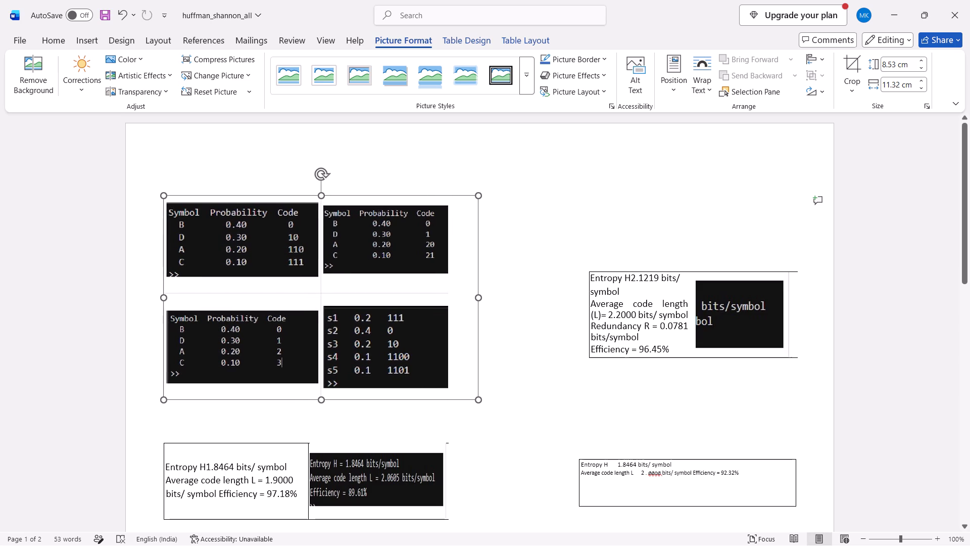
left_click_drag(479, 310, 473, 314)
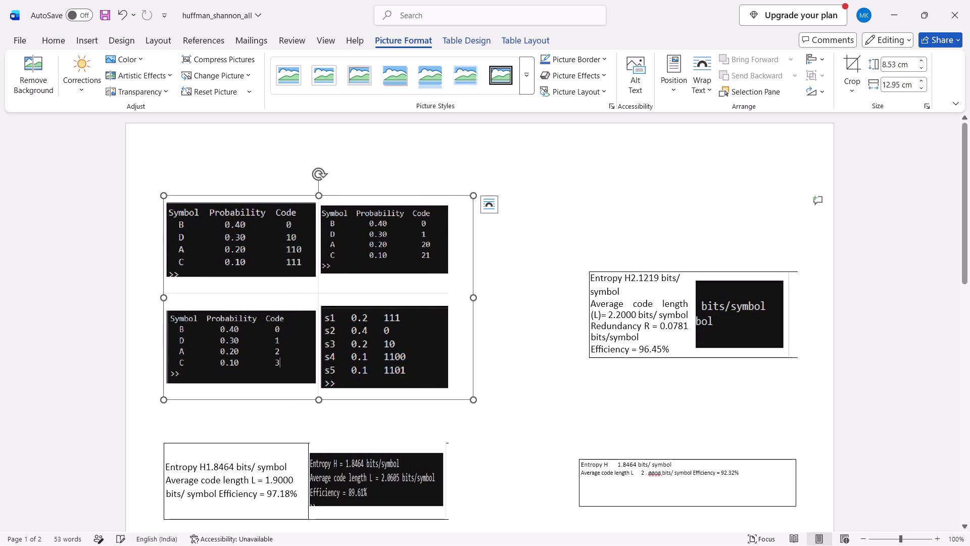
left_click_drag(320, 399, 315, 423)
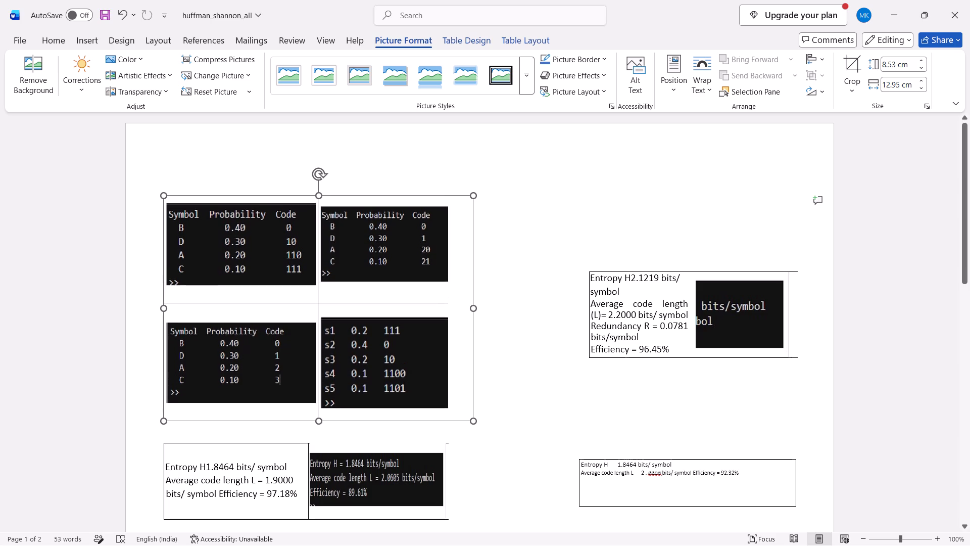
left_click_drag(315, 423, 315, 427)
Move the 97.18% efficiency table from under the code-table picture to the page's right side, below the 96.45% table.
scroll(315, 427, "down", 2)
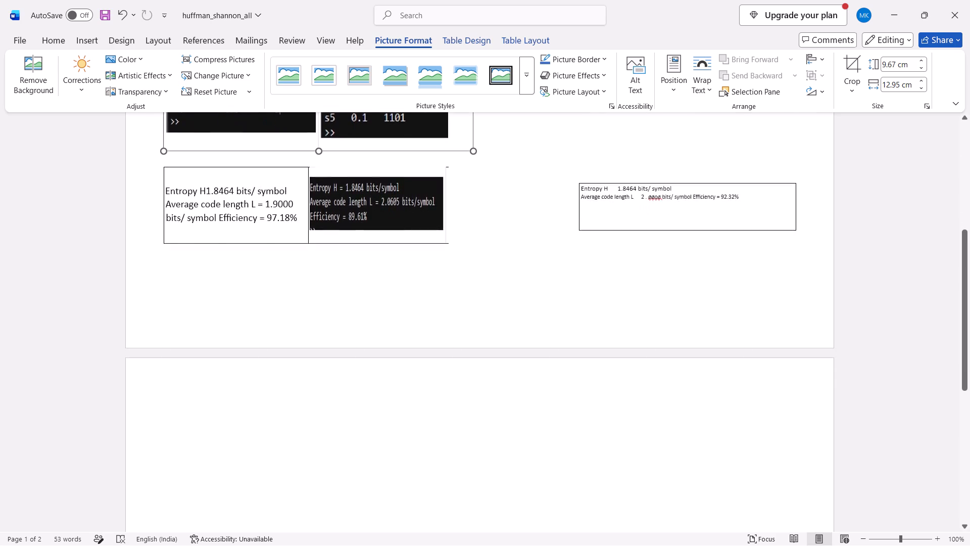
scroll(366, 333, "up", 1)
left_click(358, 354)
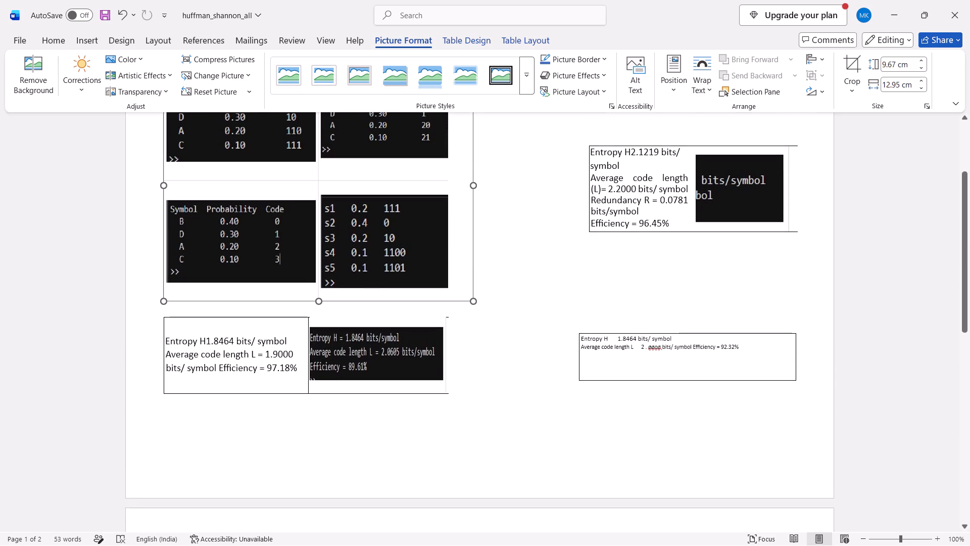
left_click(253, 333)
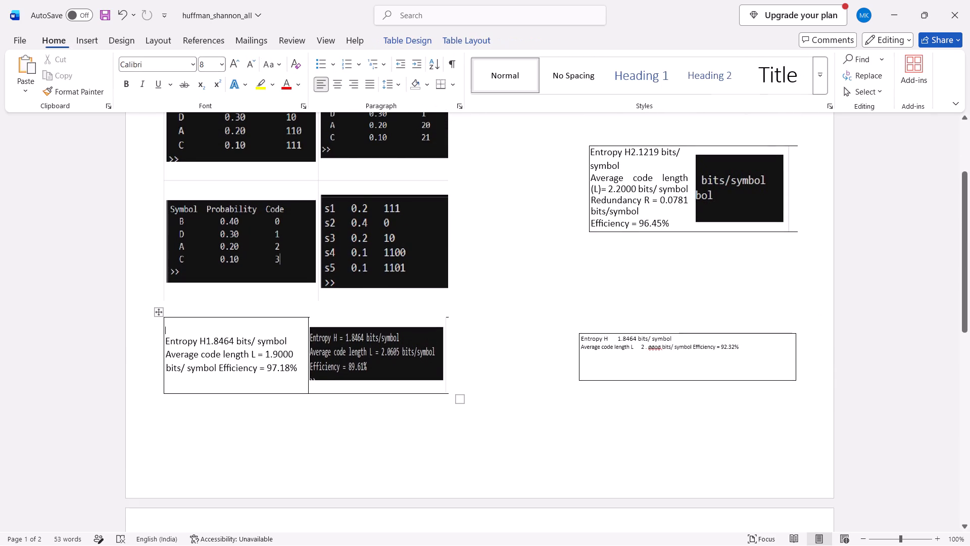
left_click_drag(158, 310, 256, 313)
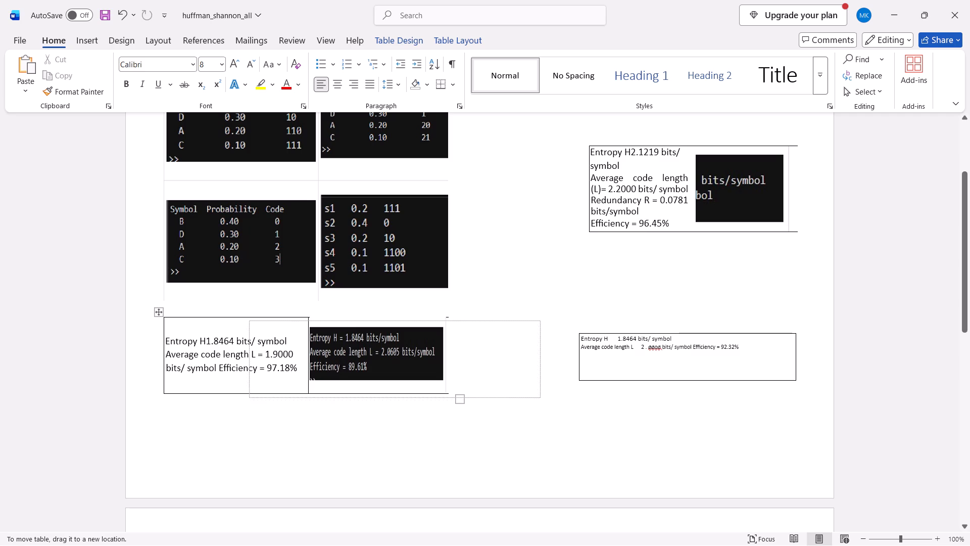
left_click_drag(256, 313, 495, 234)
Move the 92.32% efficiency table from the page's right side to the space below the code-table picture.
left_click(593, 357)
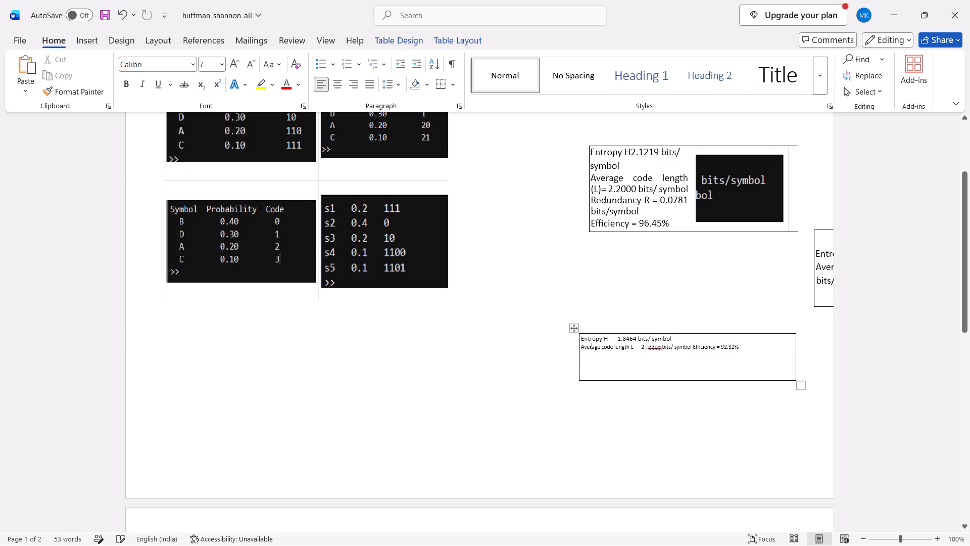
left_click_drag(574, 329, 188, 342)
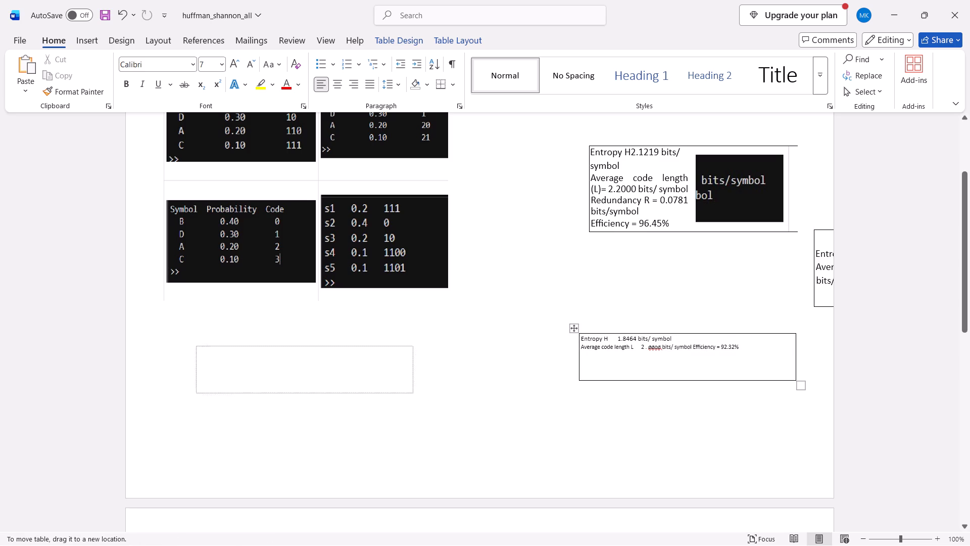
left_click_drag(188, 342, 180, 344)
Move the 97.18% efficiency table from beyond the page edge back onto the page, beside the 92.32% table.
left_click(815, 265)
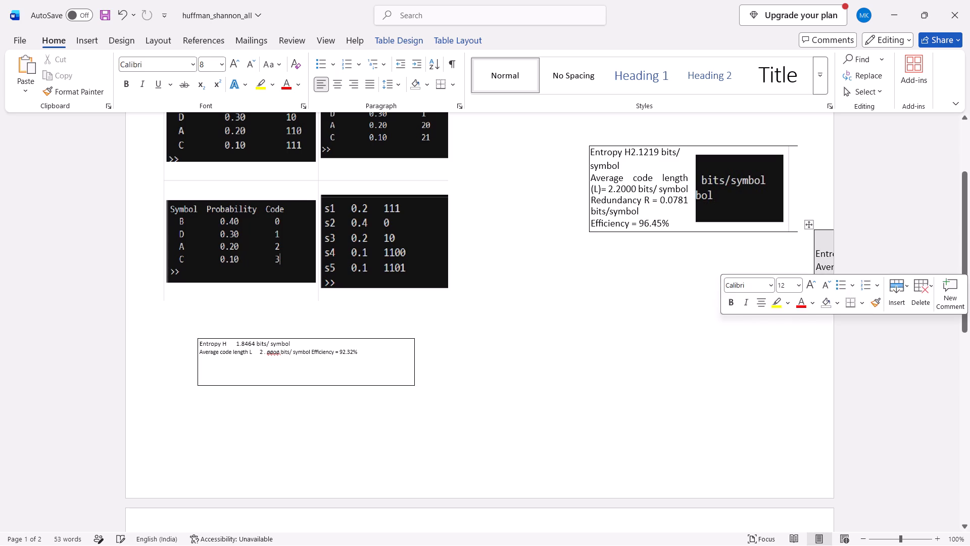
left_click(809, 220)
left_click_drag(809, 220, 668, 303)
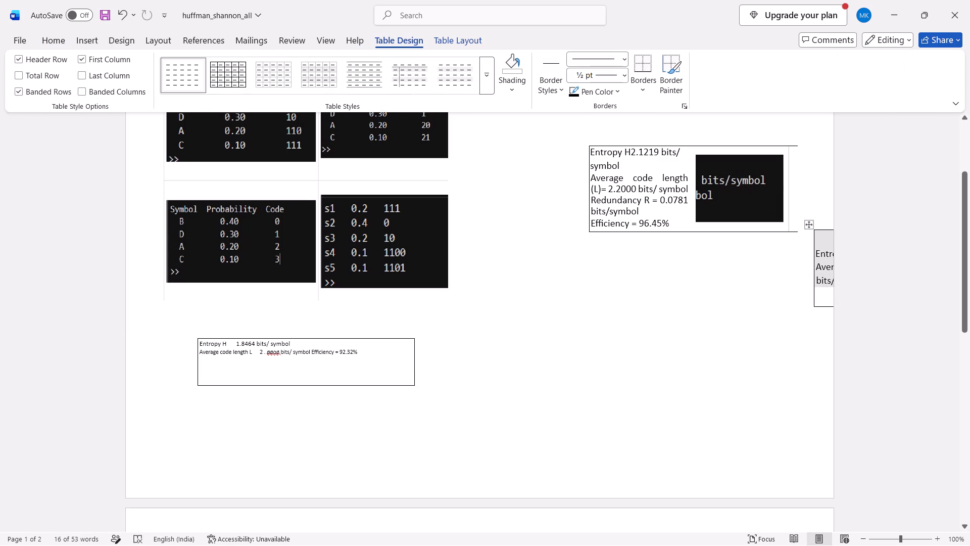
left_click_drag(668, 303, 668, 302)
left_click_drag(811, 225, 611, 315)
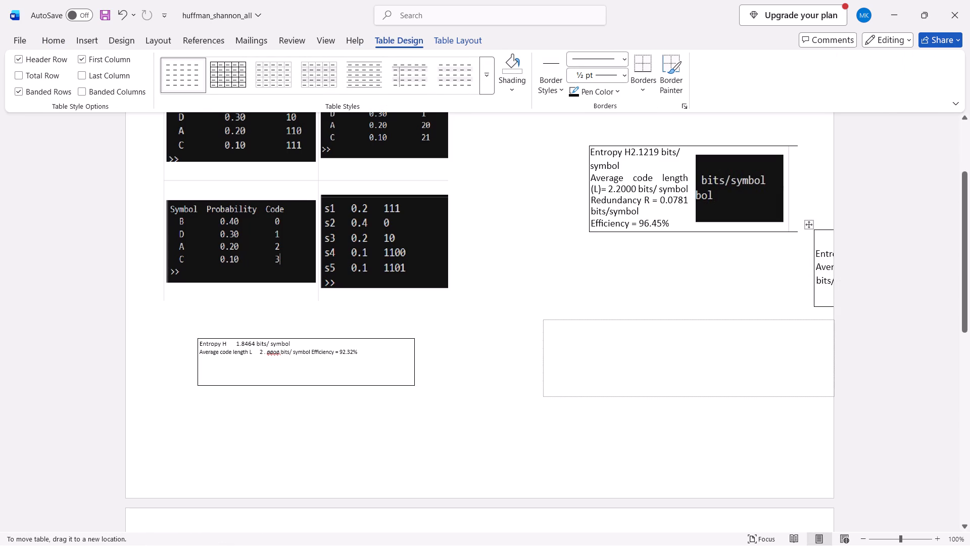
left_click_drag(611, 315, 493, 315)
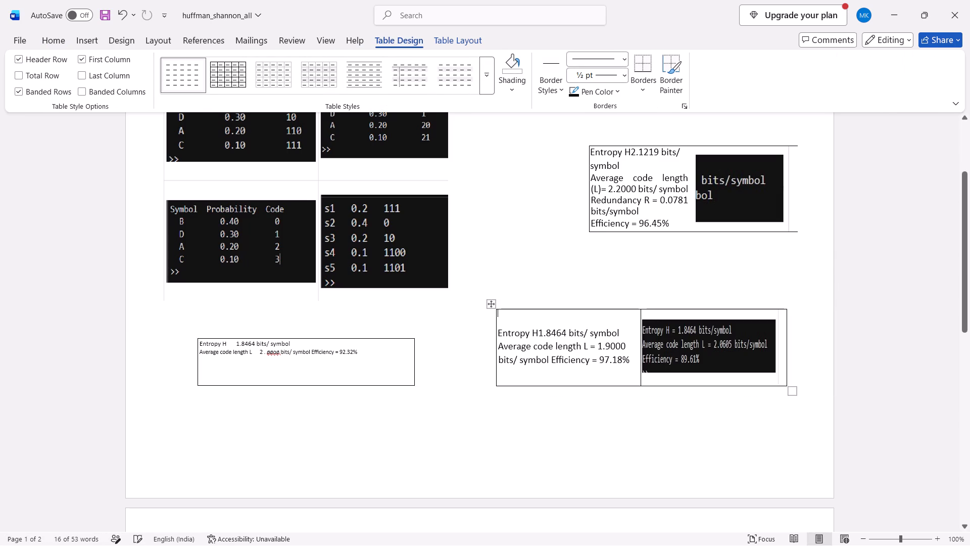
Move the 96.45% efficiency table closer to the code-table picture, aligned above the 97.18% table.
scroll(493, 315, "up", 2)
left_click(604, 277)
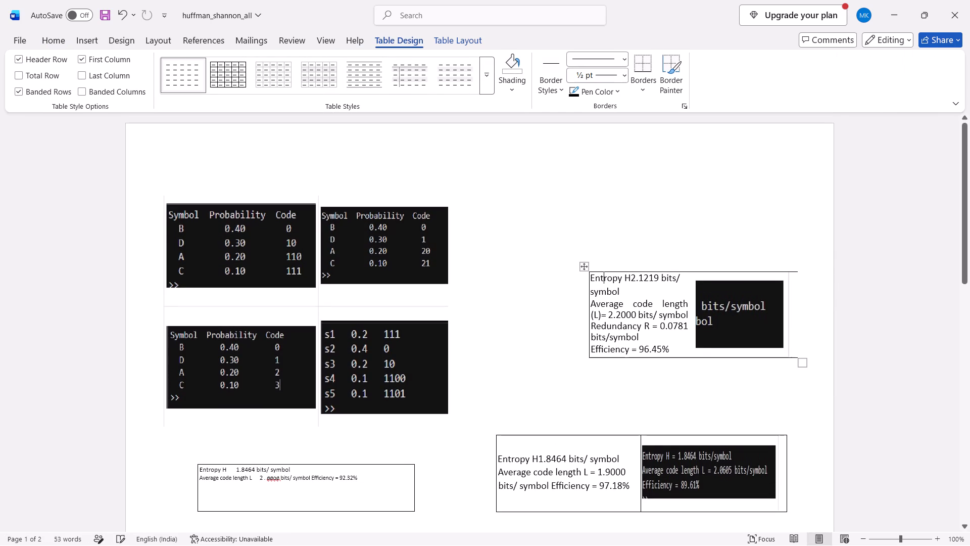
left_click_drag(584, 267, 495, 248)
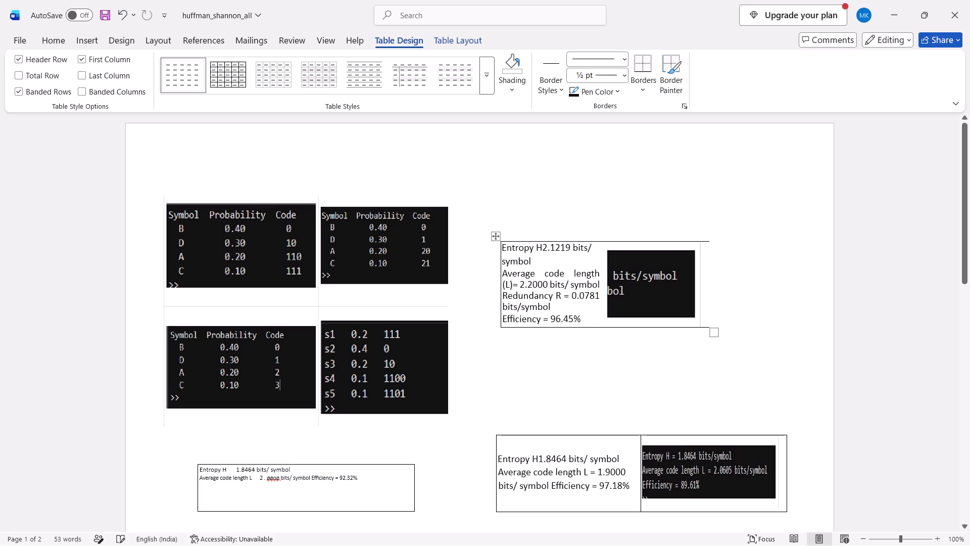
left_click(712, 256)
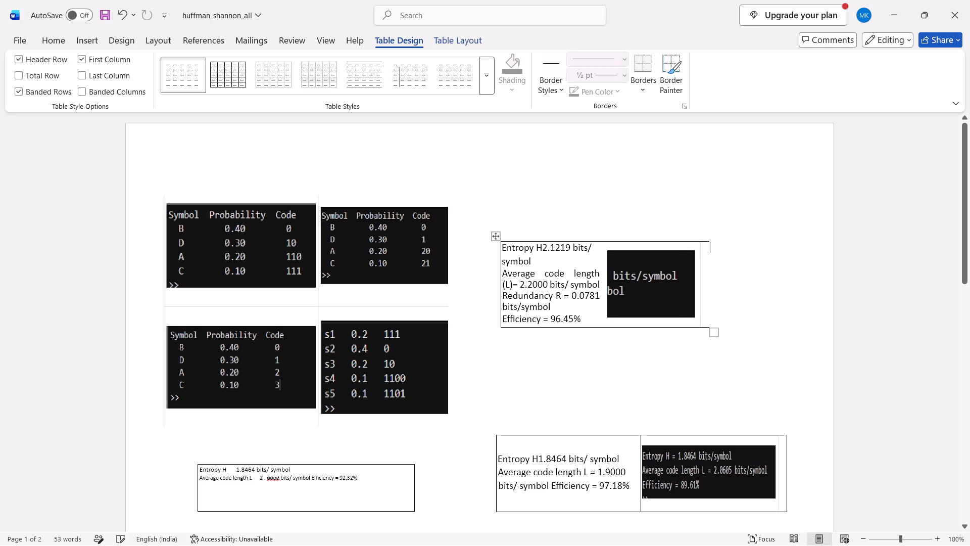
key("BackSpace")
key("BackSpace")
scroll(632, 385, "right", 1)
Widen the code-table picture slightly toward the 96.45% table, keeping its height.
left_click(384, 339)
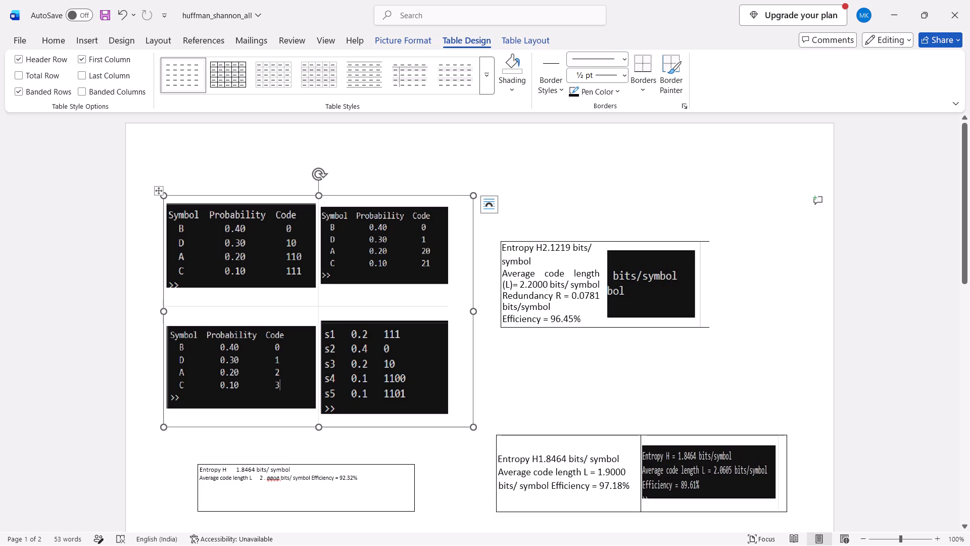
left_click_drag(475, 312, 466, 314)
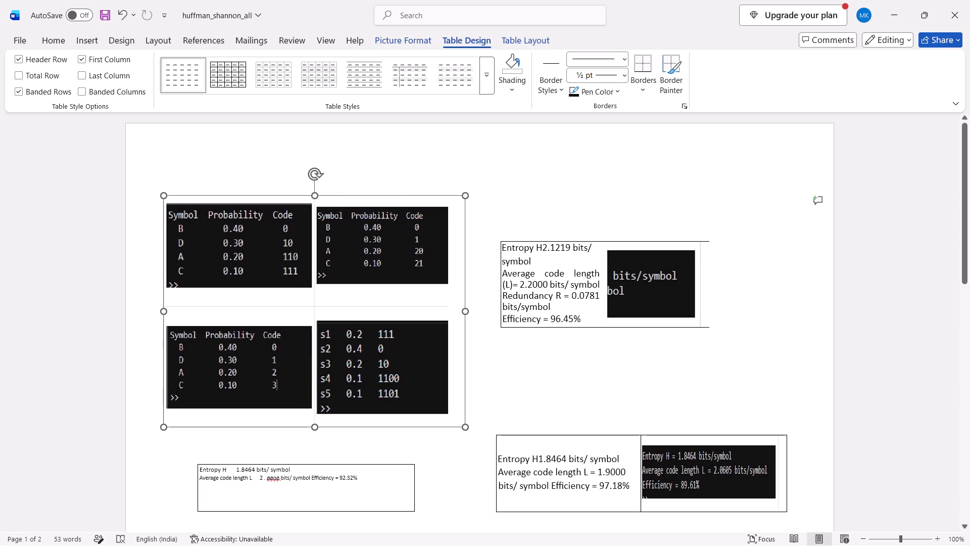
left_click_drag(466, 314, 479, 318)
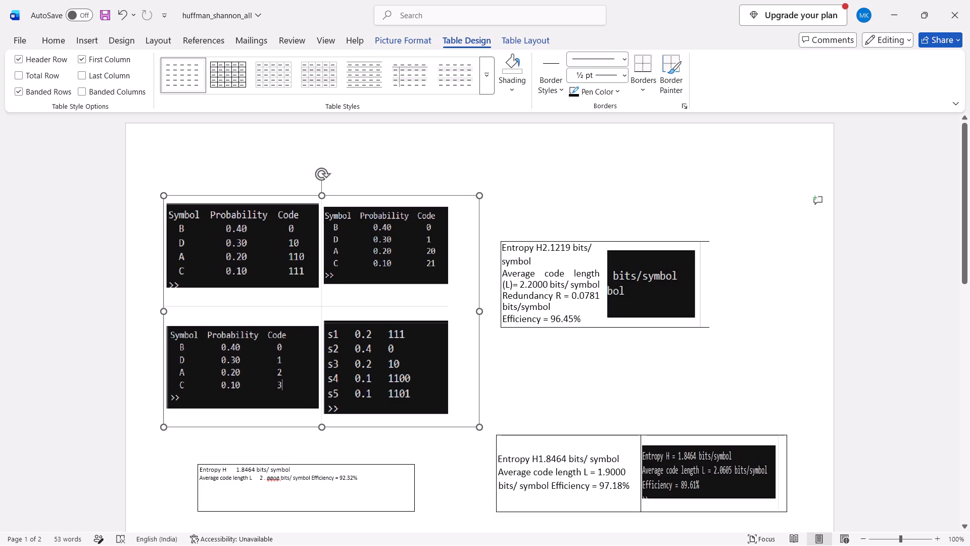
left_click_drag(479, 318, 479, 319)
Set the font size of all text in the 92.32% efficiency table to 12.
scroll(531, 371, "down", 1)
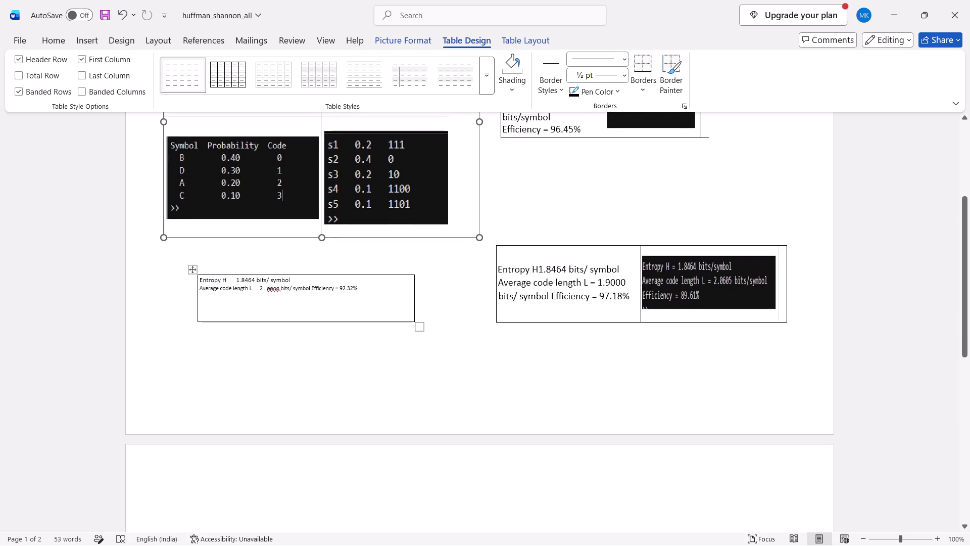
left_click(355, 302)
left_click_drag(363, 291, 200, 282)
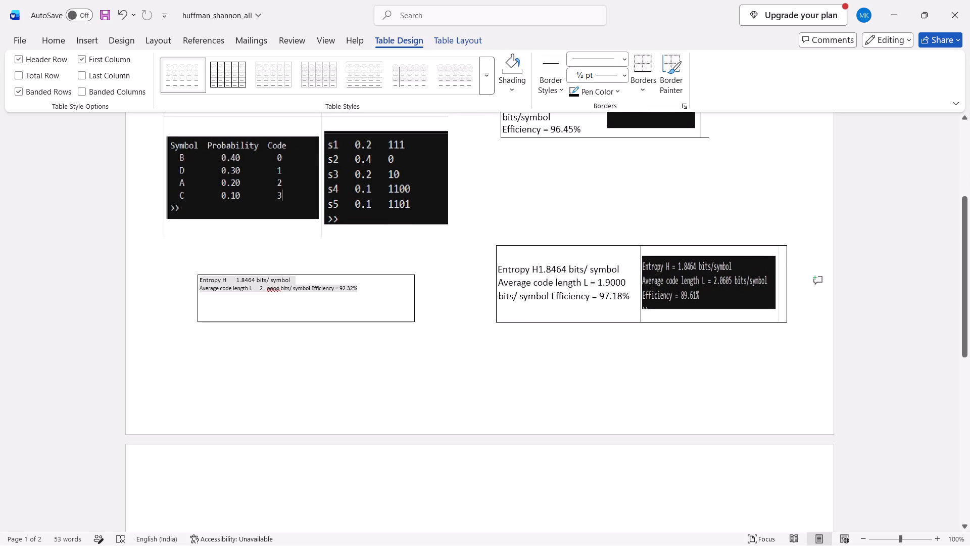
left_click_drag(200, 282, 199, 282)
left_click(278, 304)
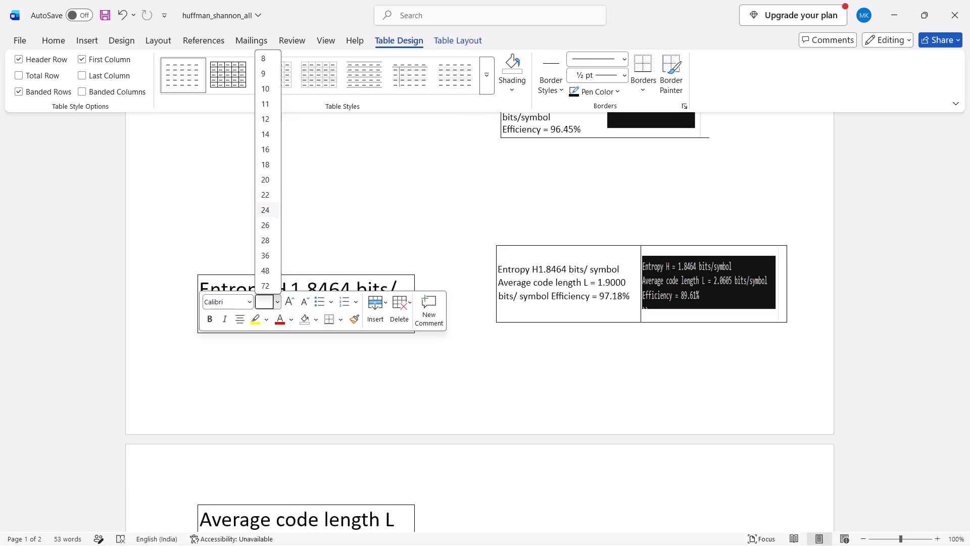
left_click(266, 117)
left_click(355, 388)
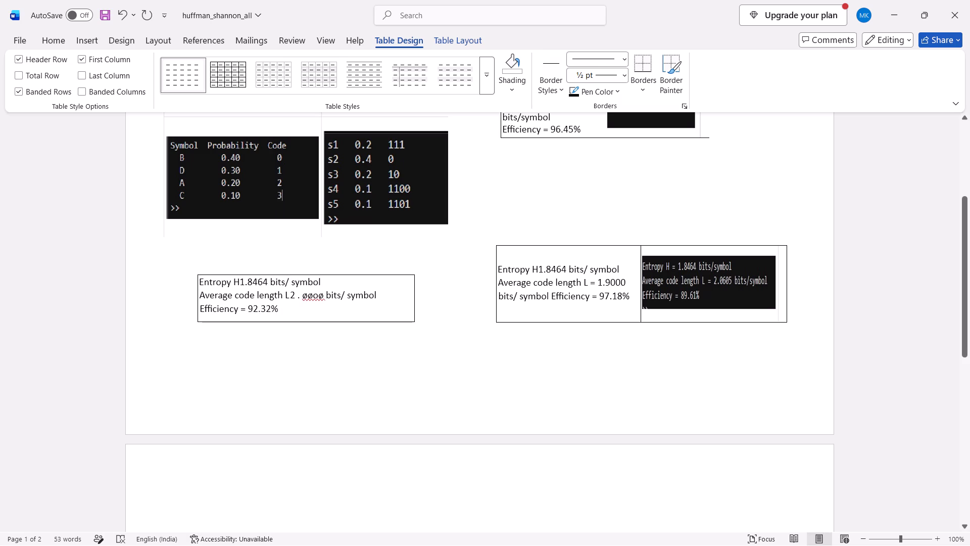
Save a copy of the document as a PDF named huffman_shannon in the Downloads folder.
scroll(456, 345, "up", 1)
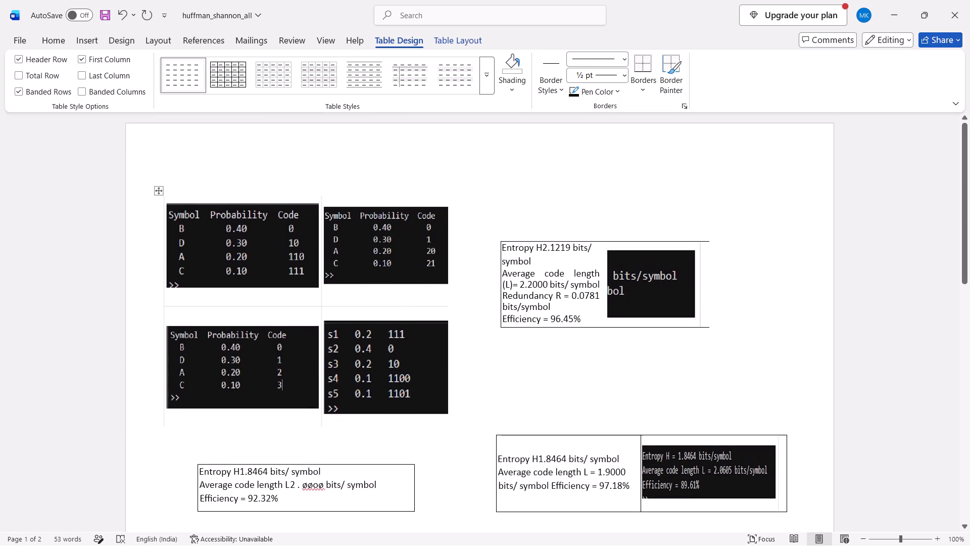
scroll(456, 345, "up", 1)
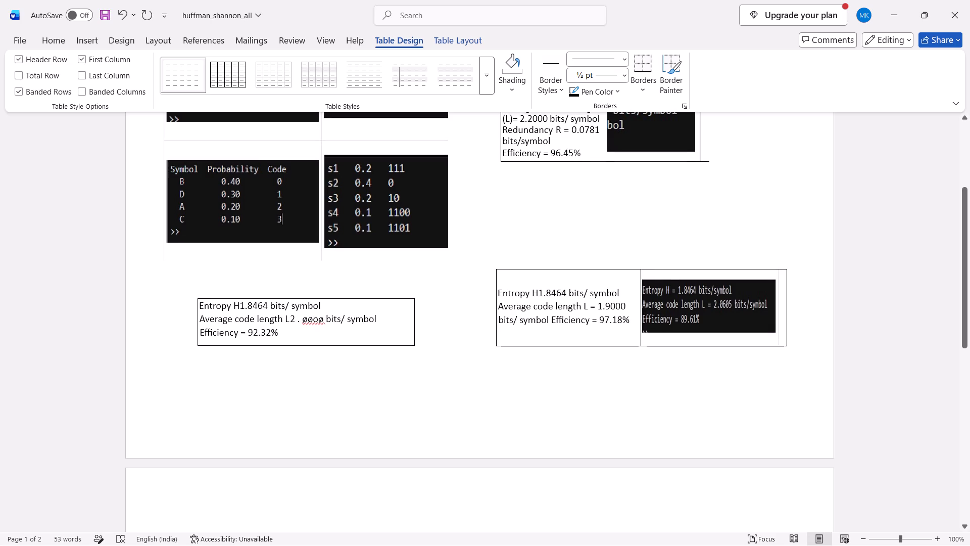
left_click(22, 39)
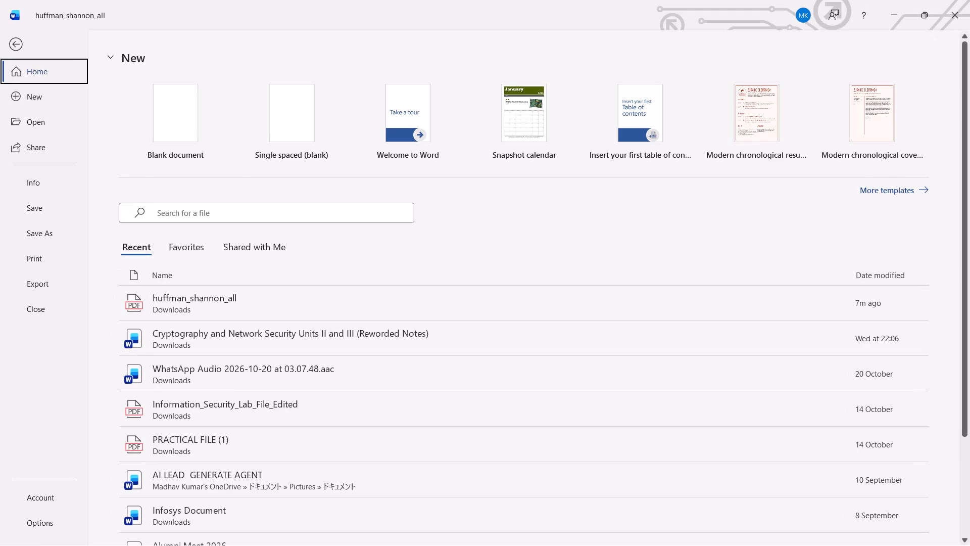
left_click(39, 231)
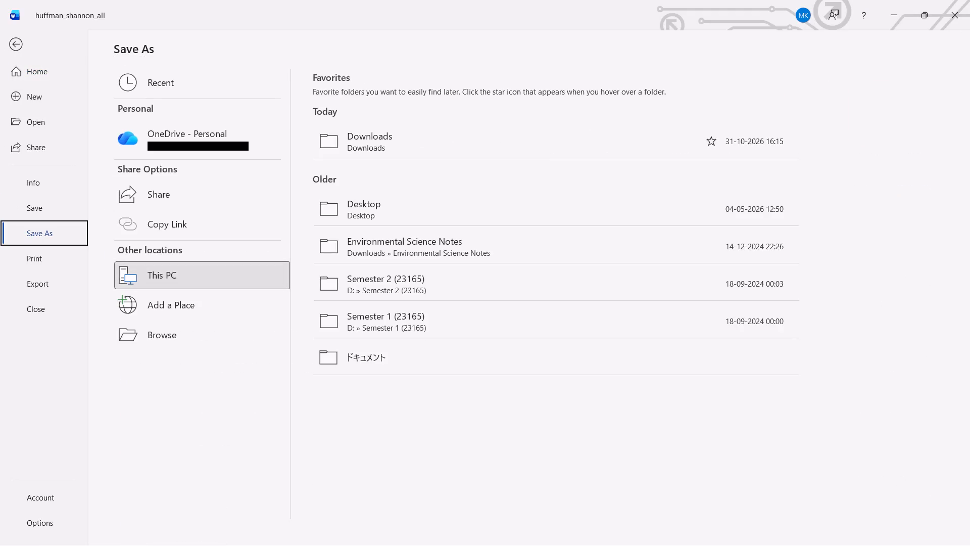
double_click(389, 130)
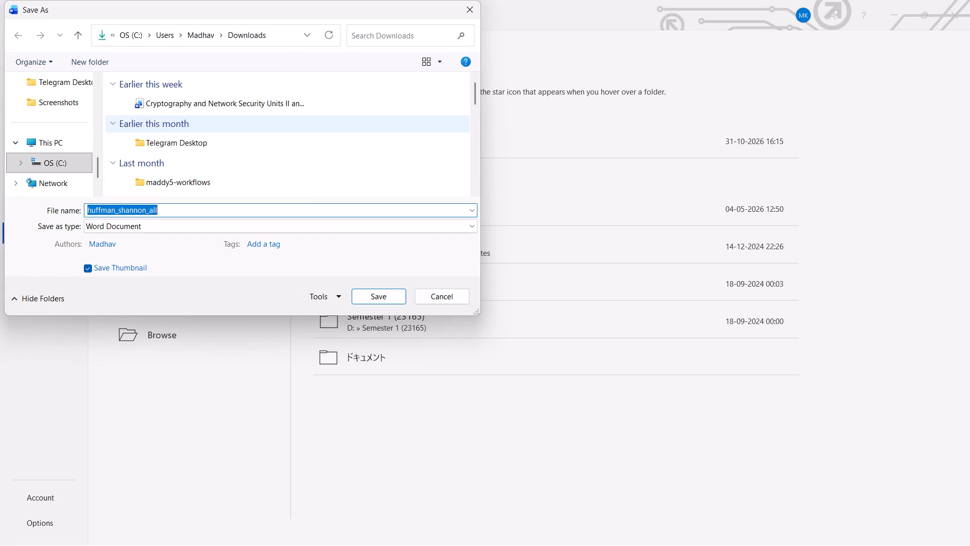
left_click(153, 229)
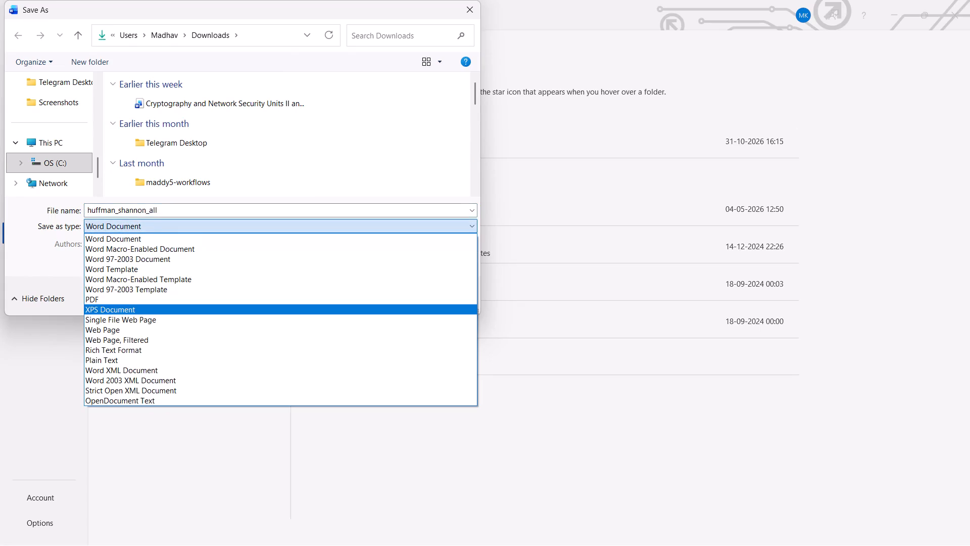
left_click(108, 301)
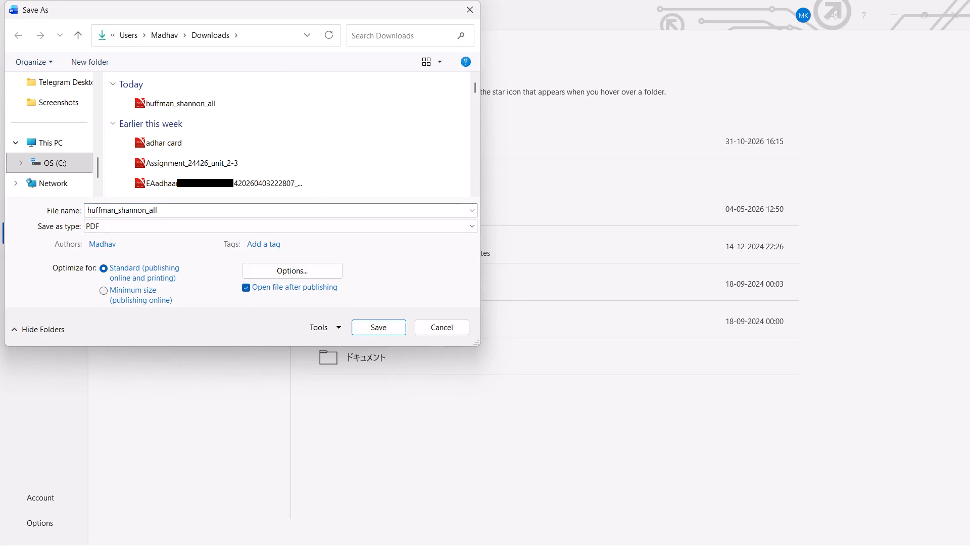
double_click(173, 209)
double_click(173, 209)
left_click(173, 209)
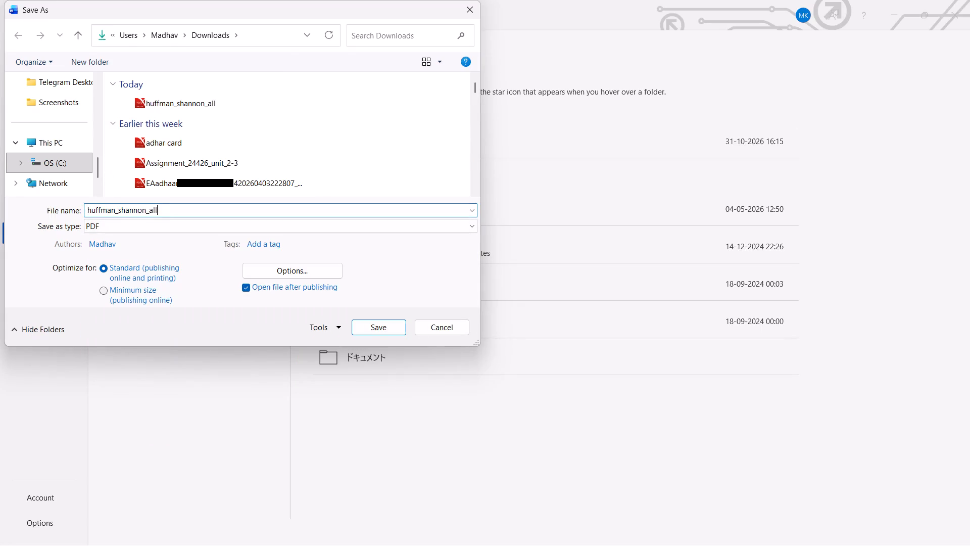
key("BackSpace")
key("BackSpace")
key("BackSpace")
key("BackSpace")
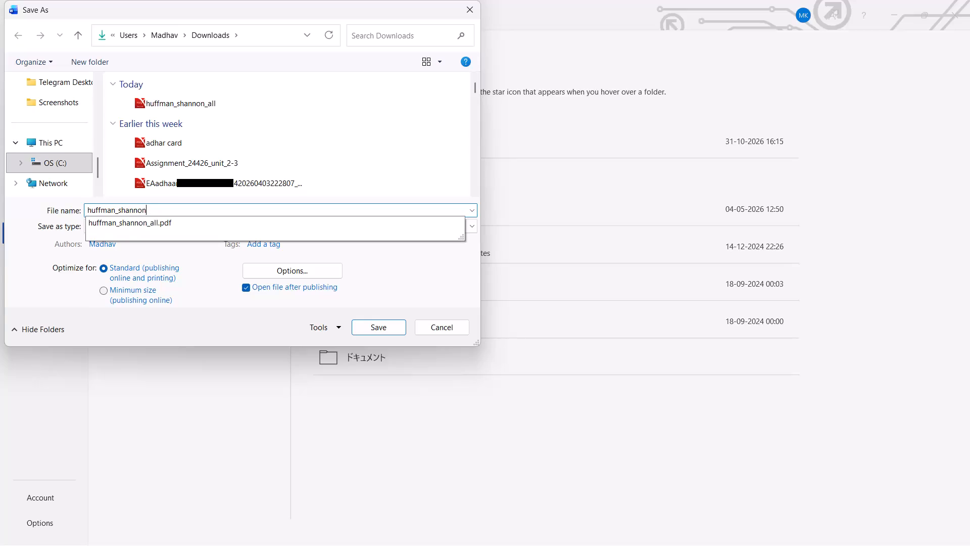
key("Return")
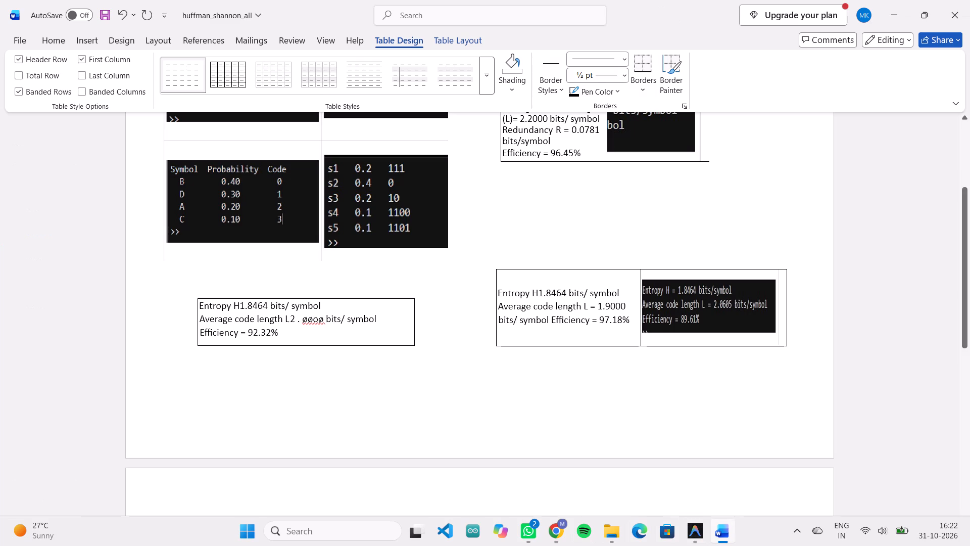
Switch to File Explorer to find the saved huffman_shannon PDF.
left_click(609, 535)
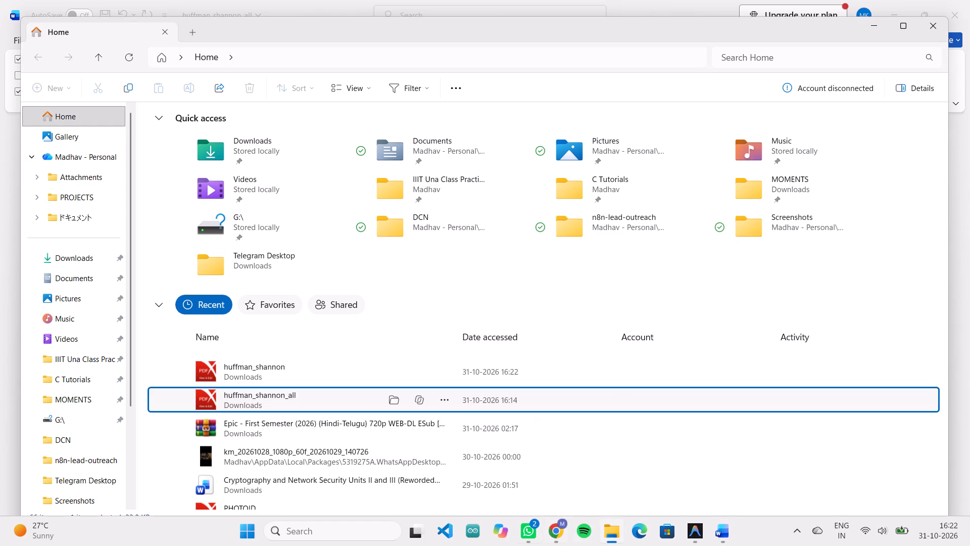